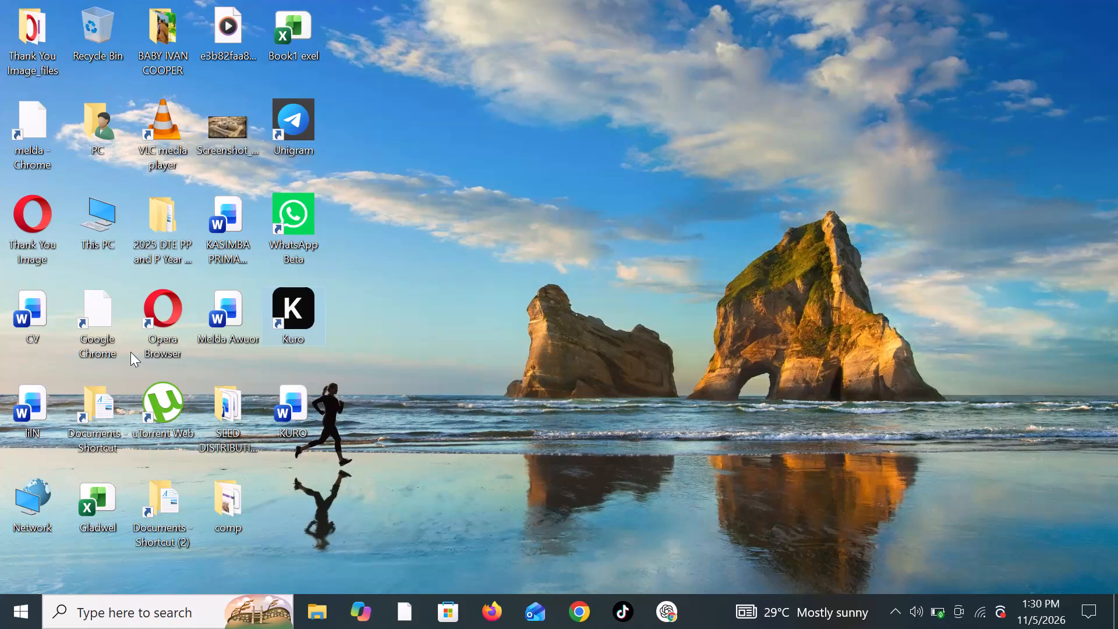
Open PowerPoint and create a new blank presentation.
left_click(15, 617)
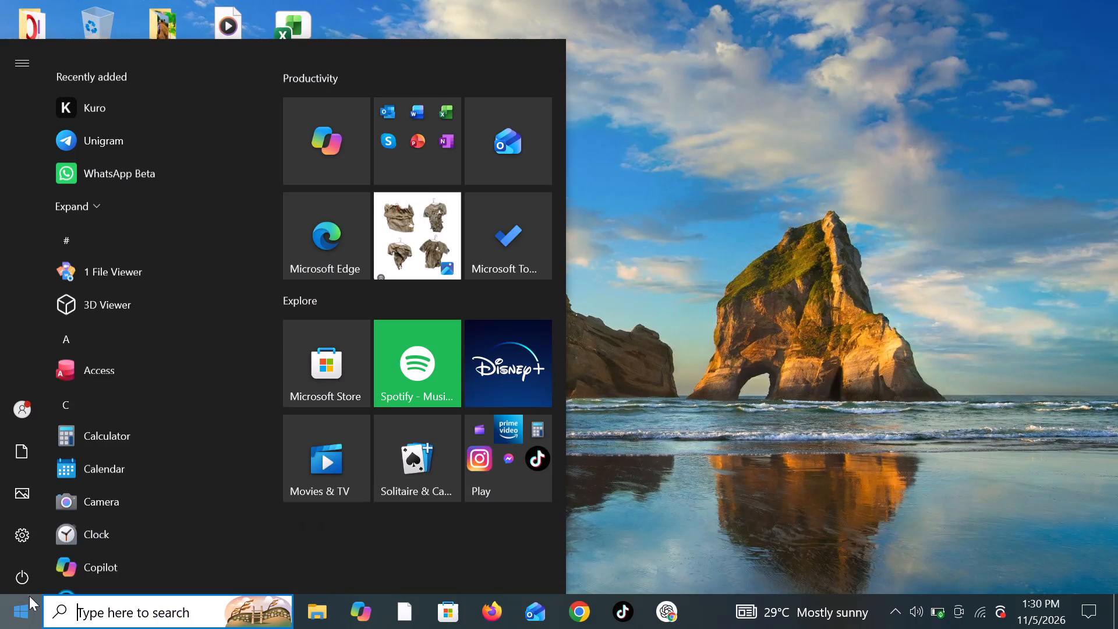
left_click(399, 143)
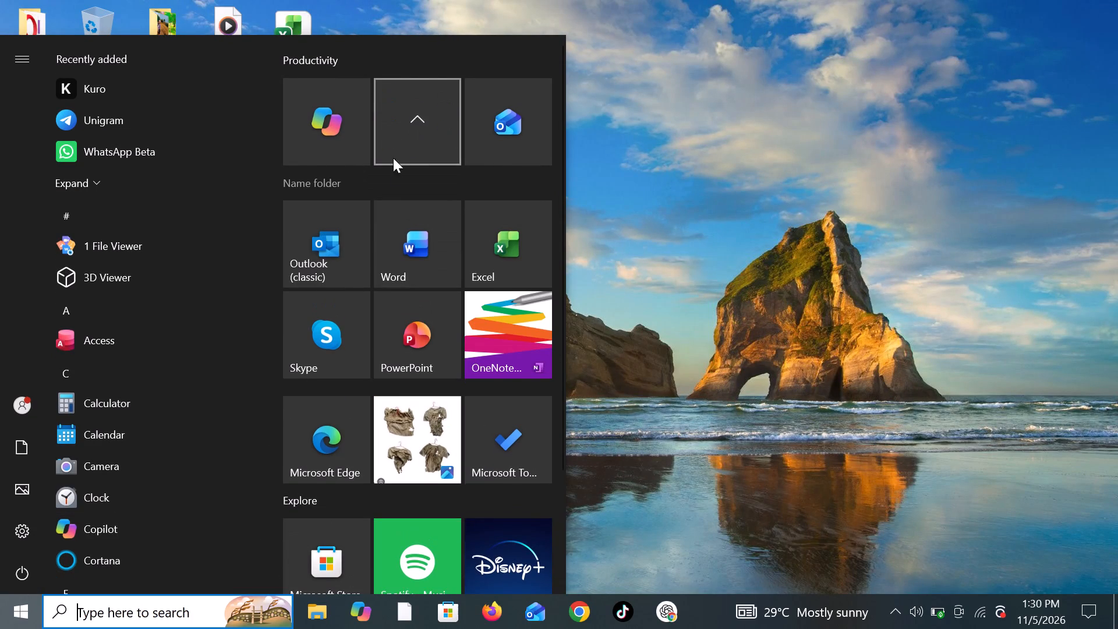
double_click(411, 335)
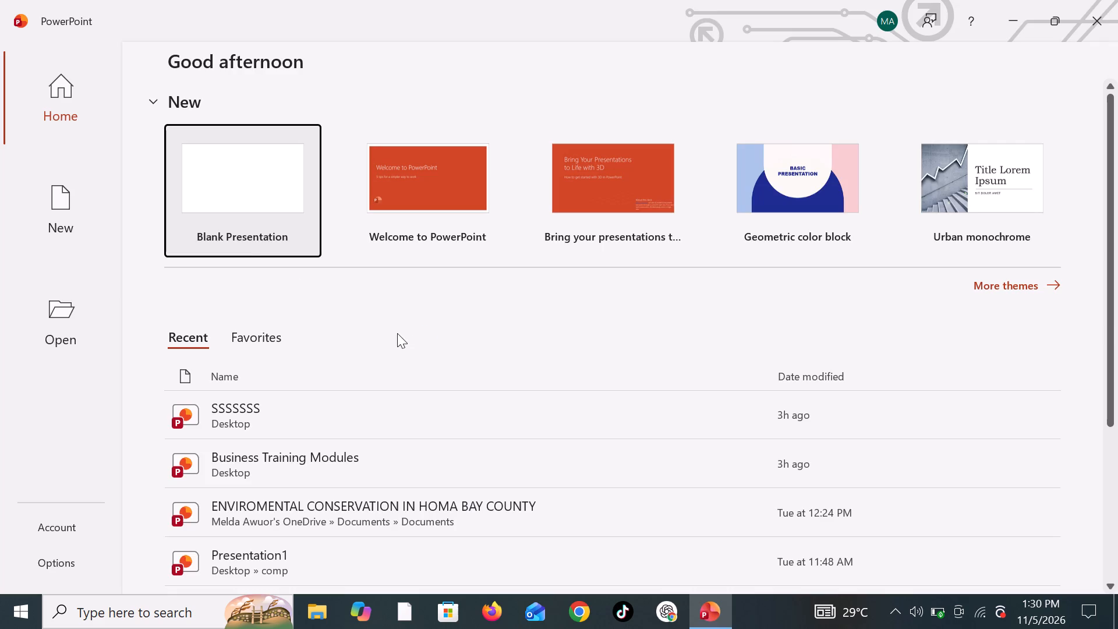
left_click(225, 210)
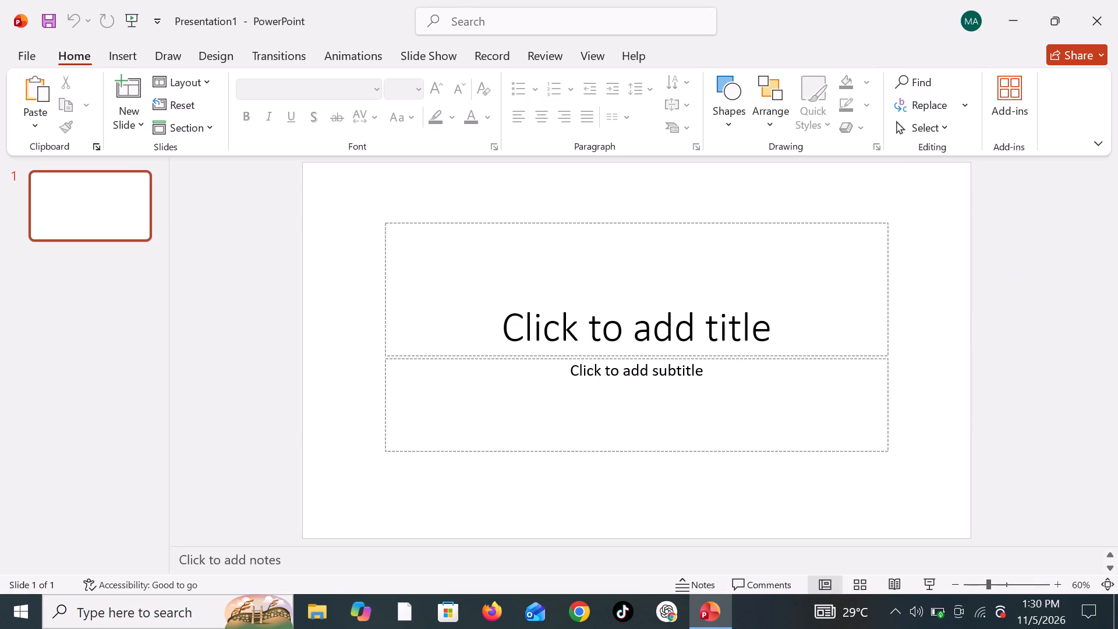
Enter "St John" as the title of the first slide.
left_click(503, 334)
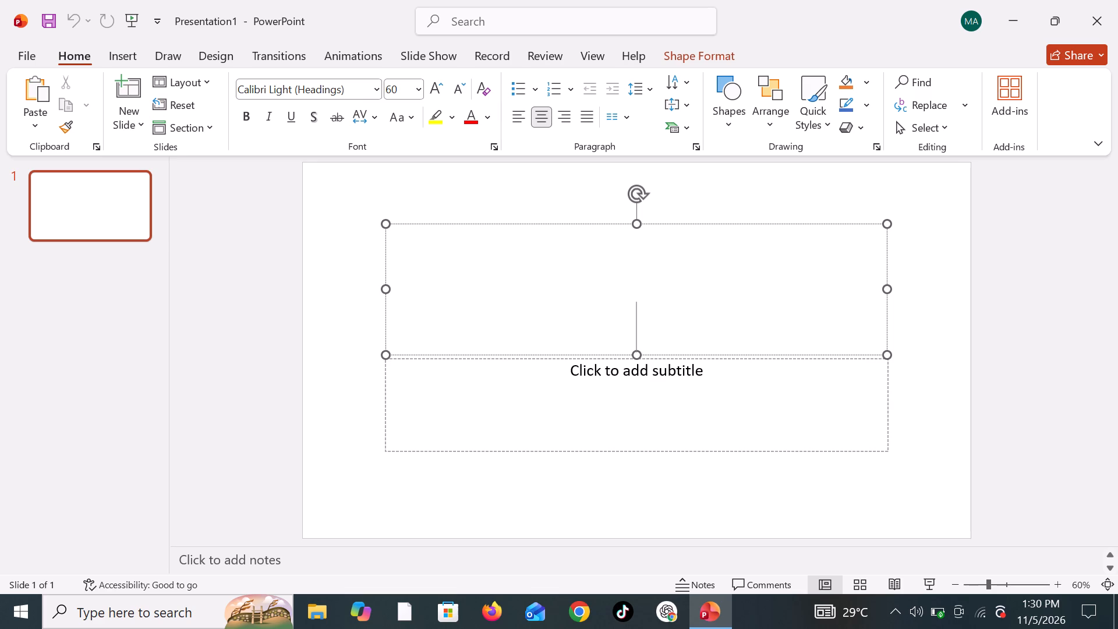
key("s")
key("t")
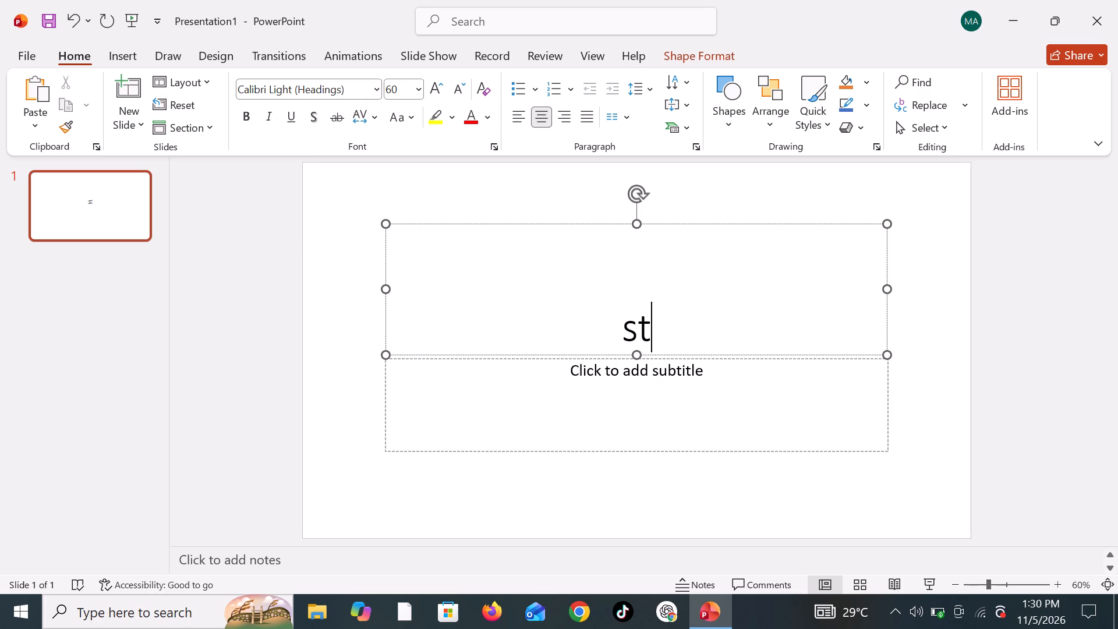
key("space")
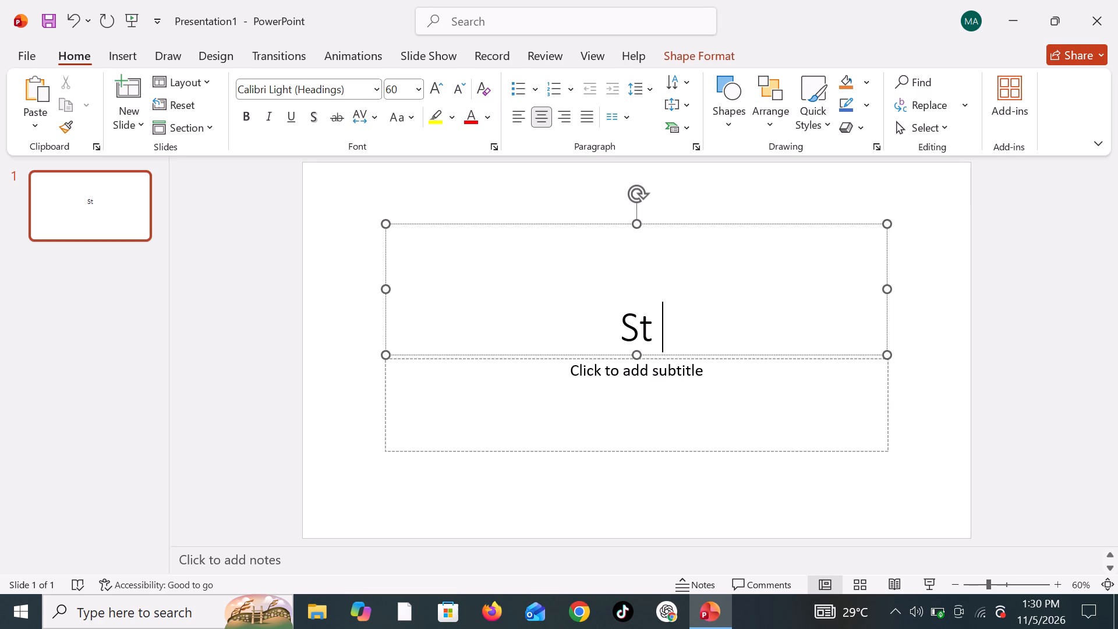
key("j")
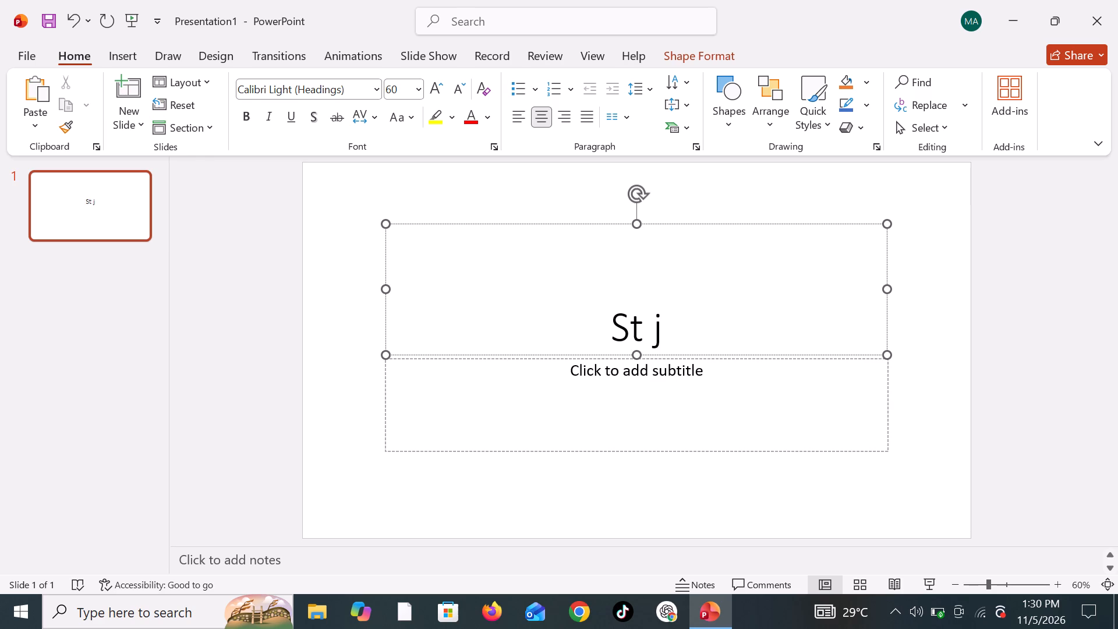
key("o")
key("BackSpace")
key("BackSpace")
key("Tab")
key("BackSpace")
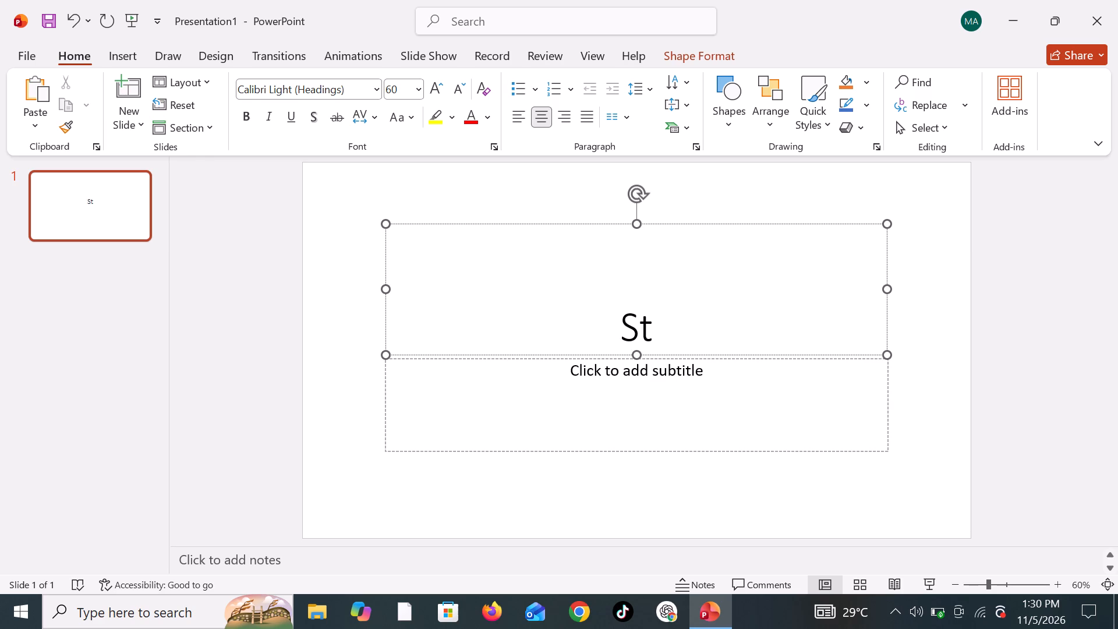
key("BackSpace")
key("space")
key("BackSpace")
key("space")
key("j")
key("o")
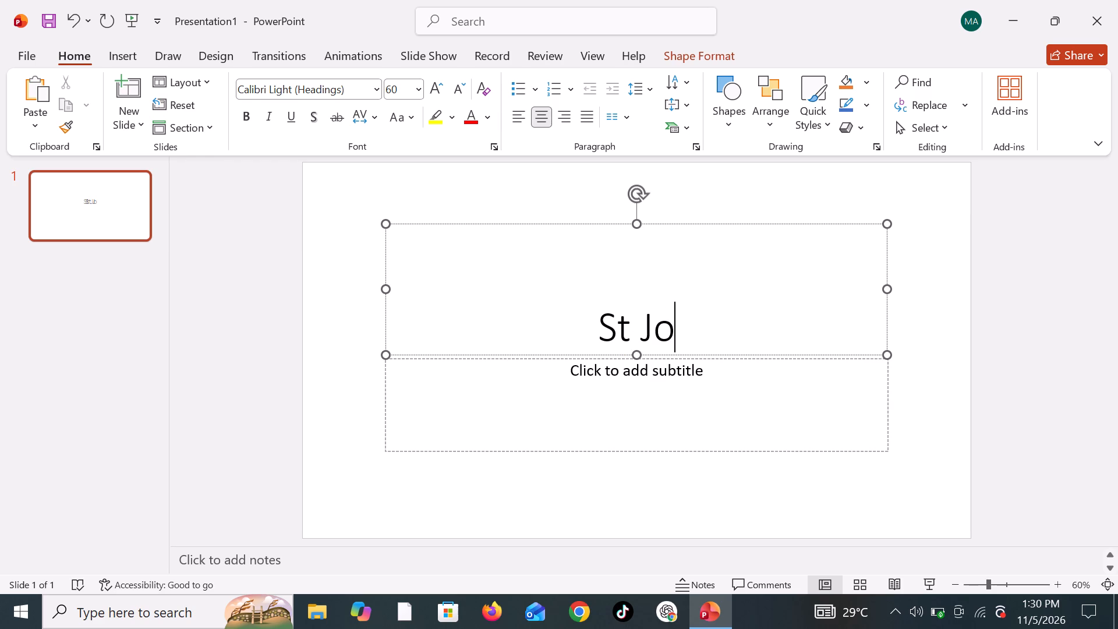
type("hn")
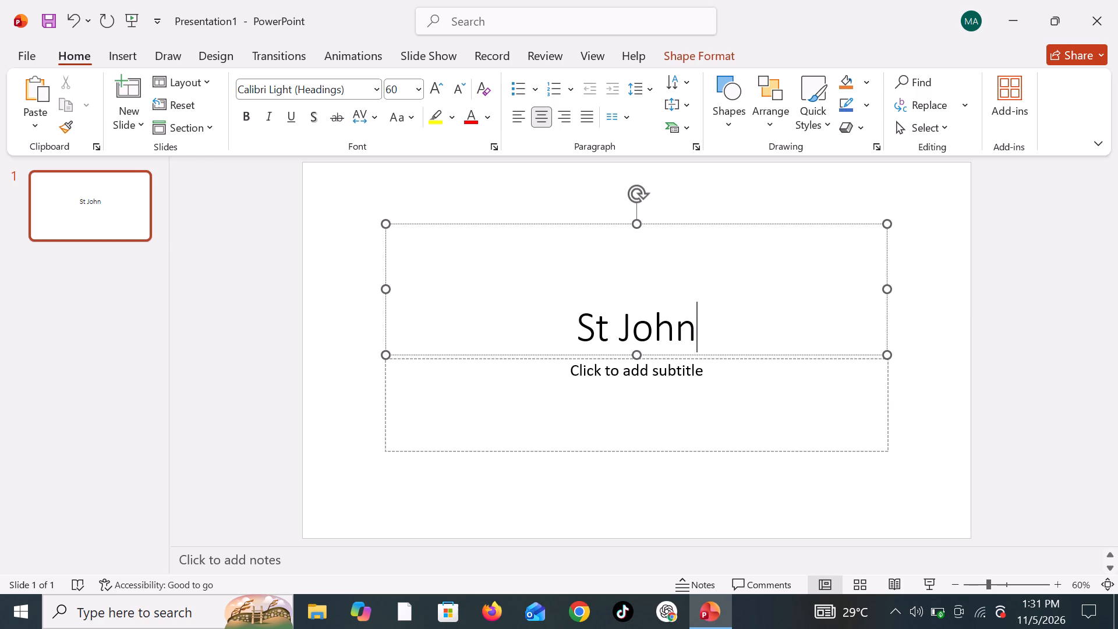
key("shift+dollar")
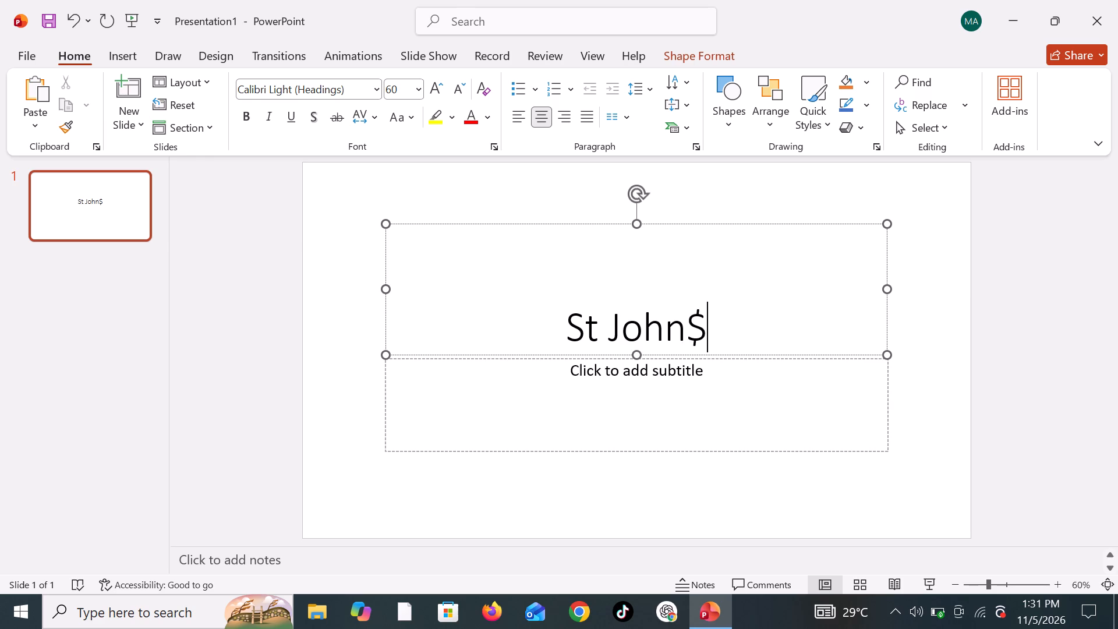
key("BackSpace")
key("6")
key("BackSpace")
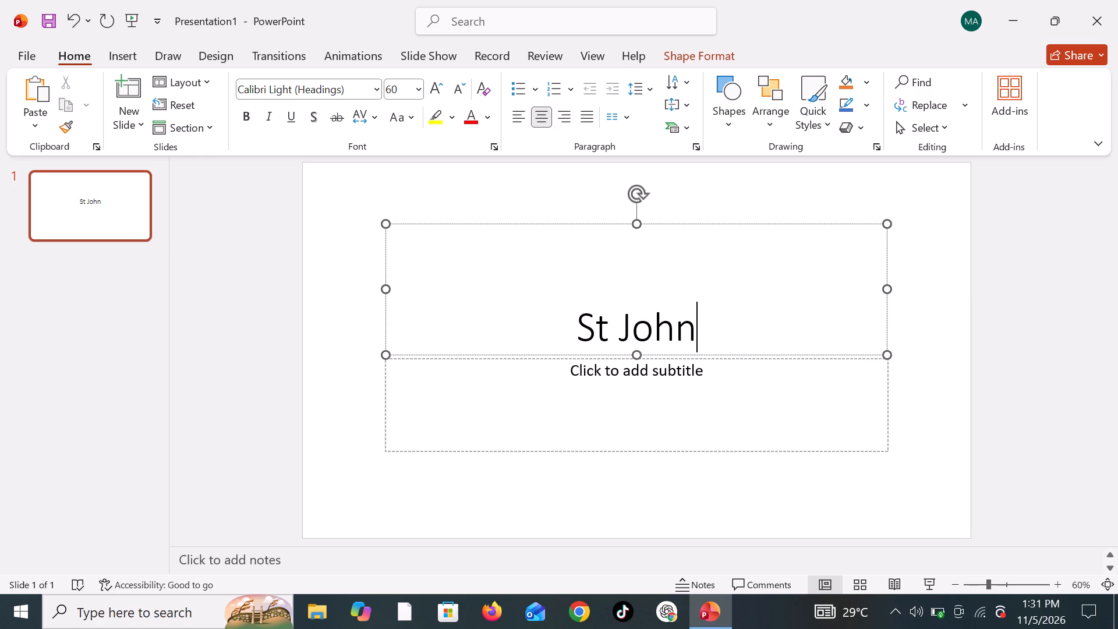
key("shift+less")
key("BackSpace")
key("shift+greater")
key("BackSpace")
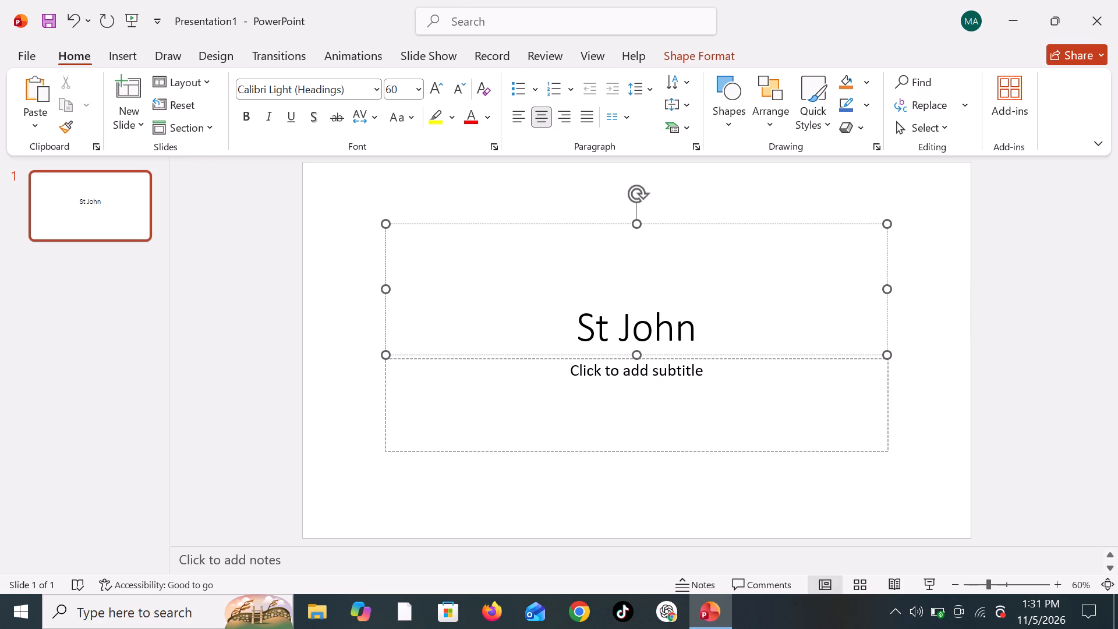
Enter "school" as the subtitle of the title slide.
left_click(551, 407)
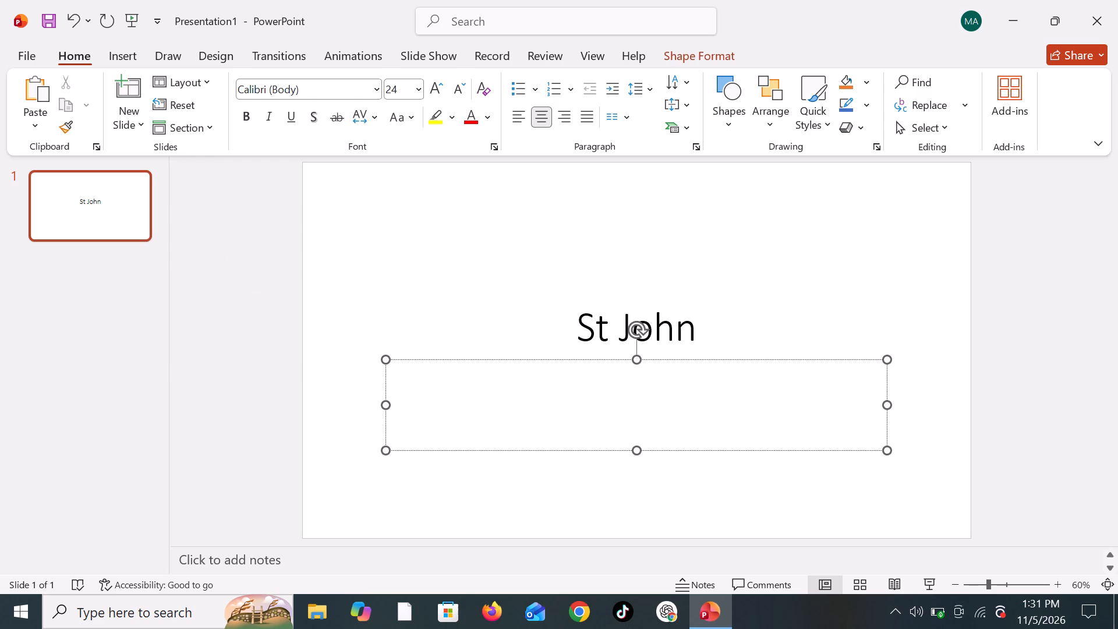
key("s")
type("choo")
key("l")
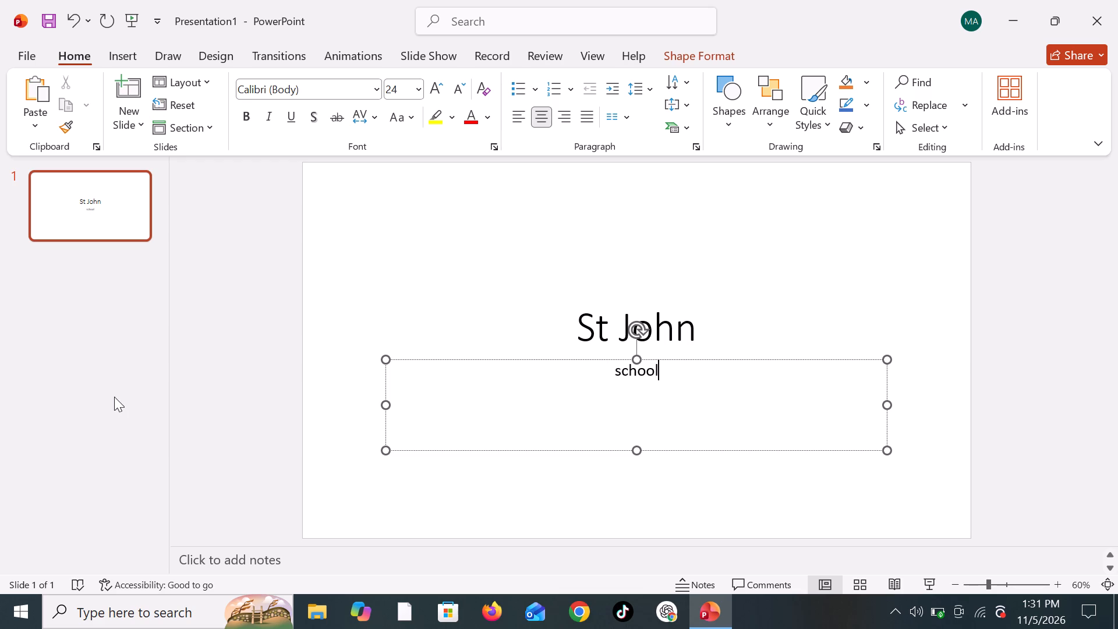
left_click(371, 524)
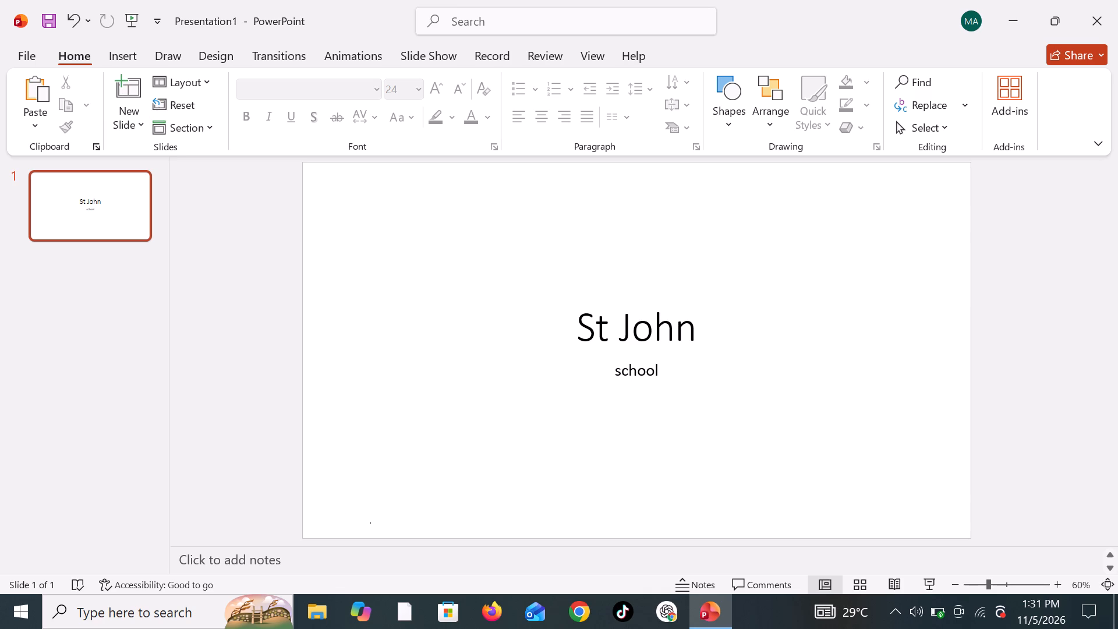
Enlarge the whole "St John" title text by six font-size increments.
left_click_drag(565, 321, 645, 316)
left_click_drag(645, 316, 681, 319)
left_click(497, 435)
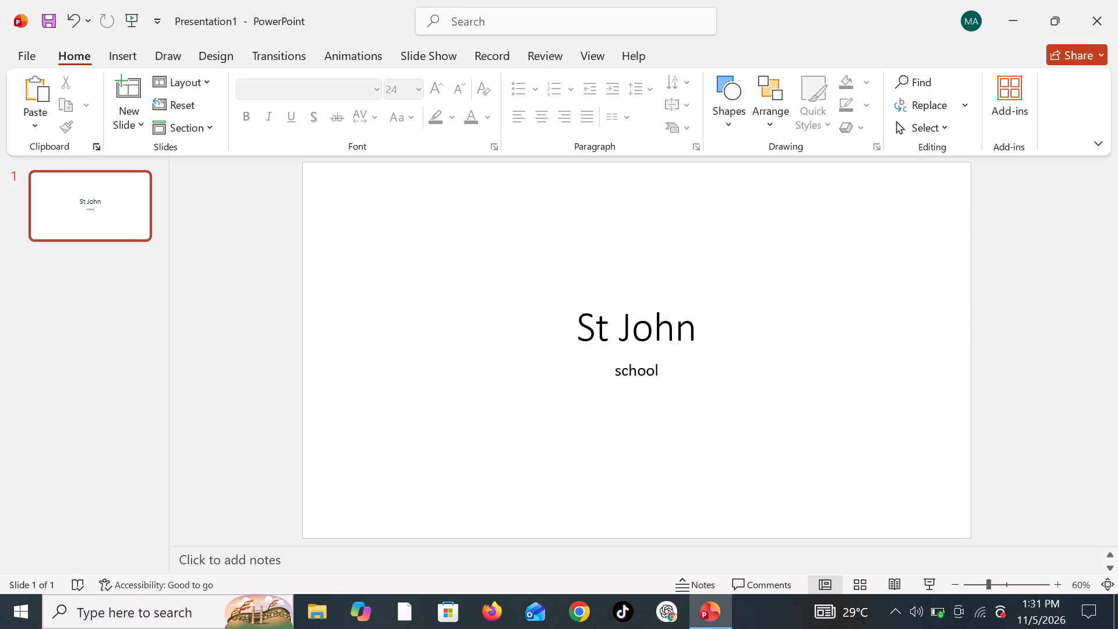
left_click_drag(694, 331, 557, 334)
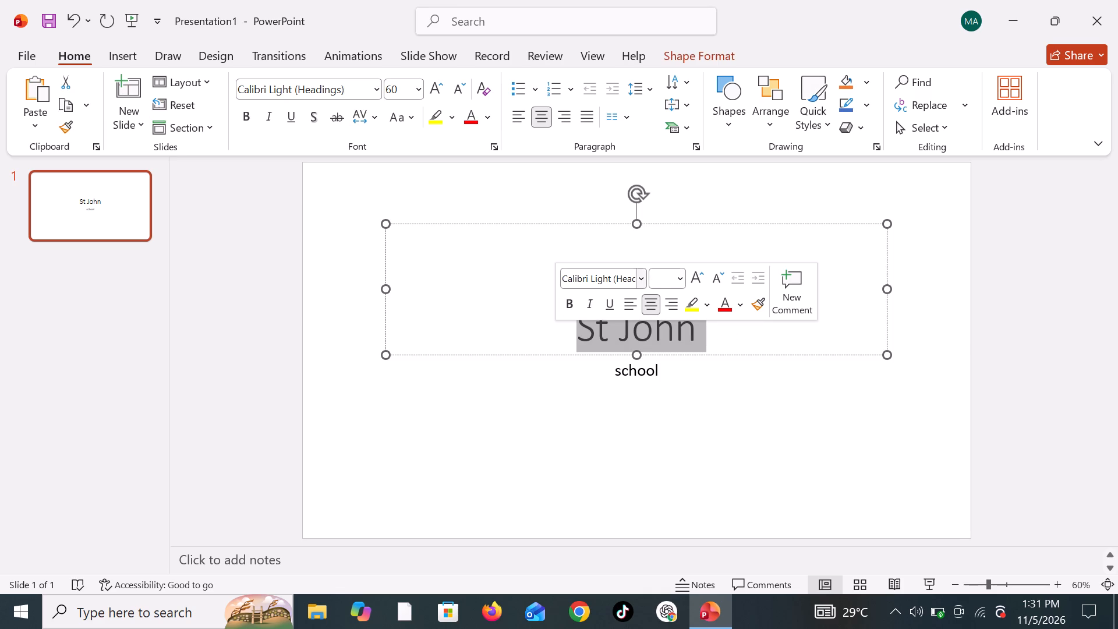
left_click(691, 276)
double_click(691, 276)
double_click(691, 276)
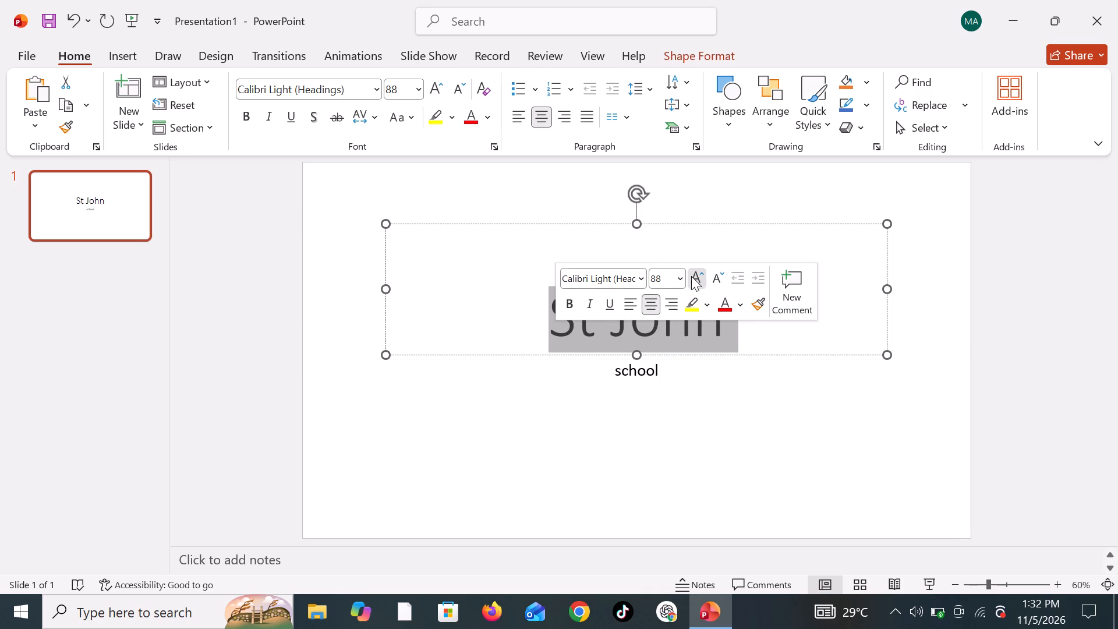
left_click(691, 276)
Increase the font size of the subtitle text "school" to 48.
left_click(636, 397)
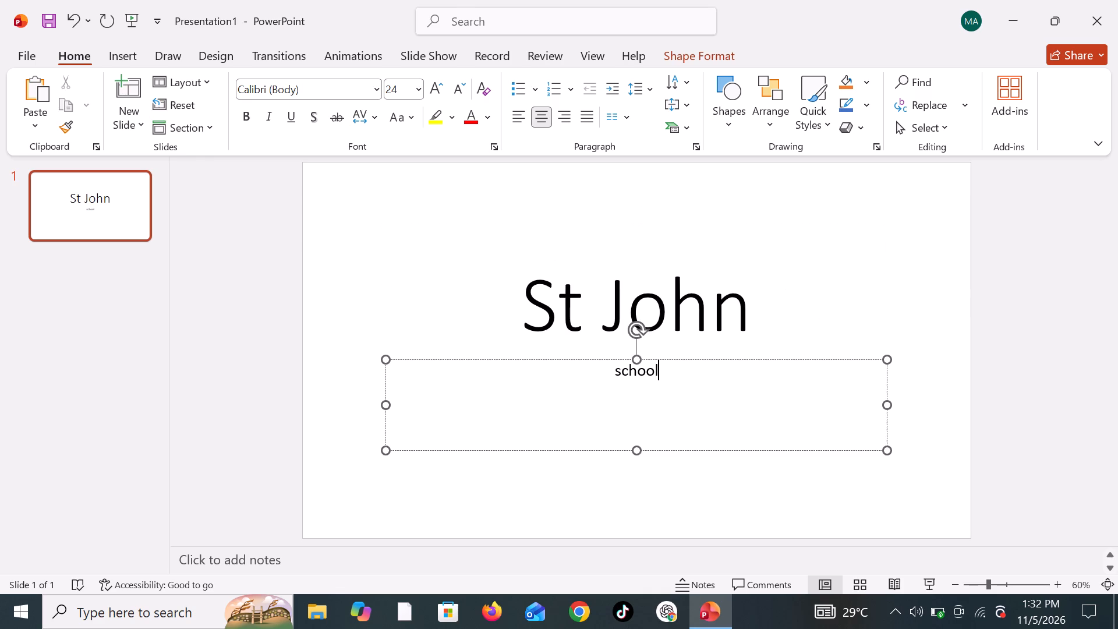
left_click_drag(602, 372, 640, 358)
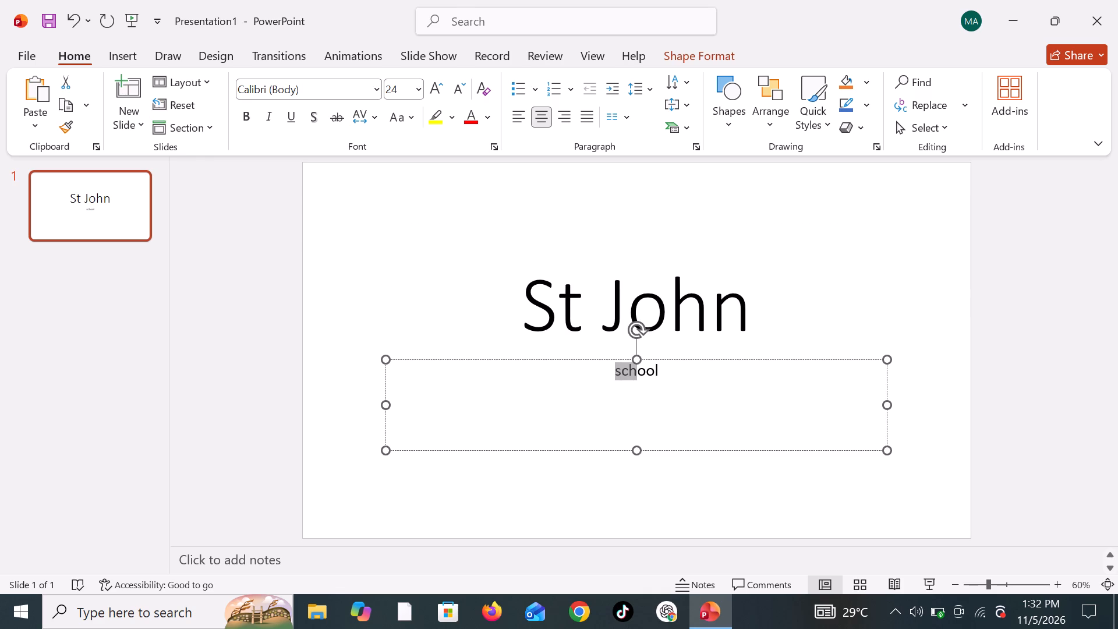
left_click_drag(640, 358, 667, 368)
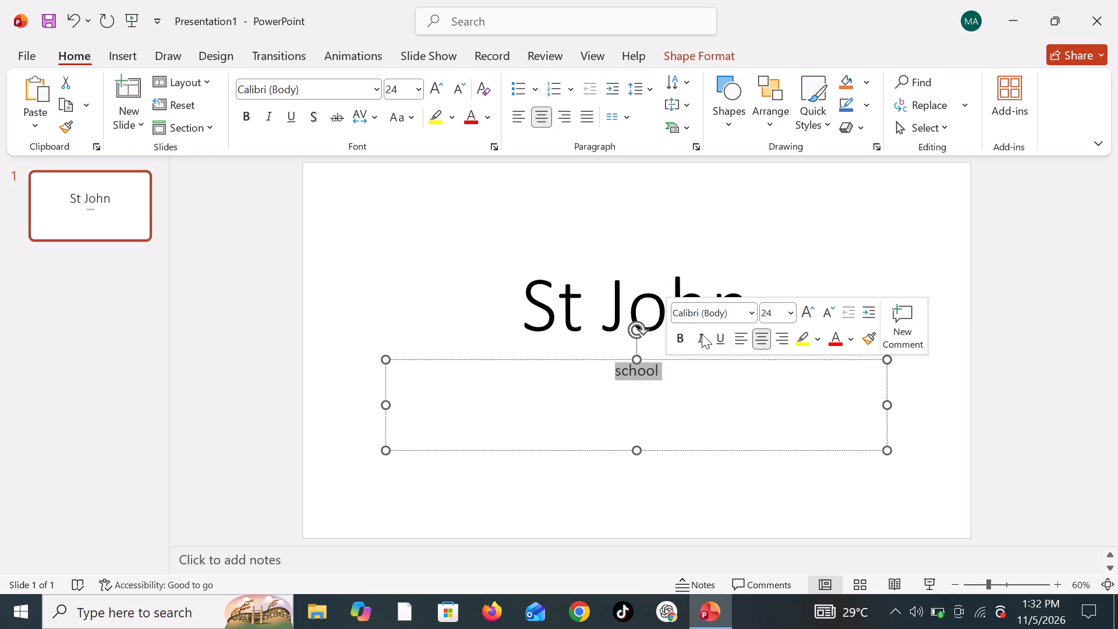
triple_click(812, 310)
left_click(812, 310)
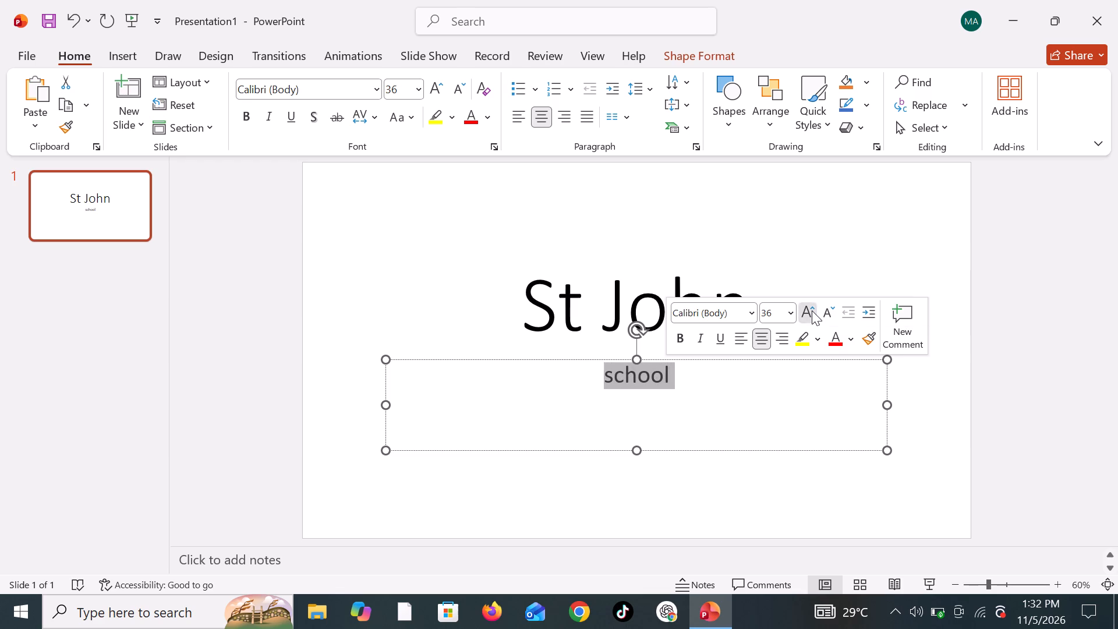
left_click(812, 310)
left_click(812, 310)
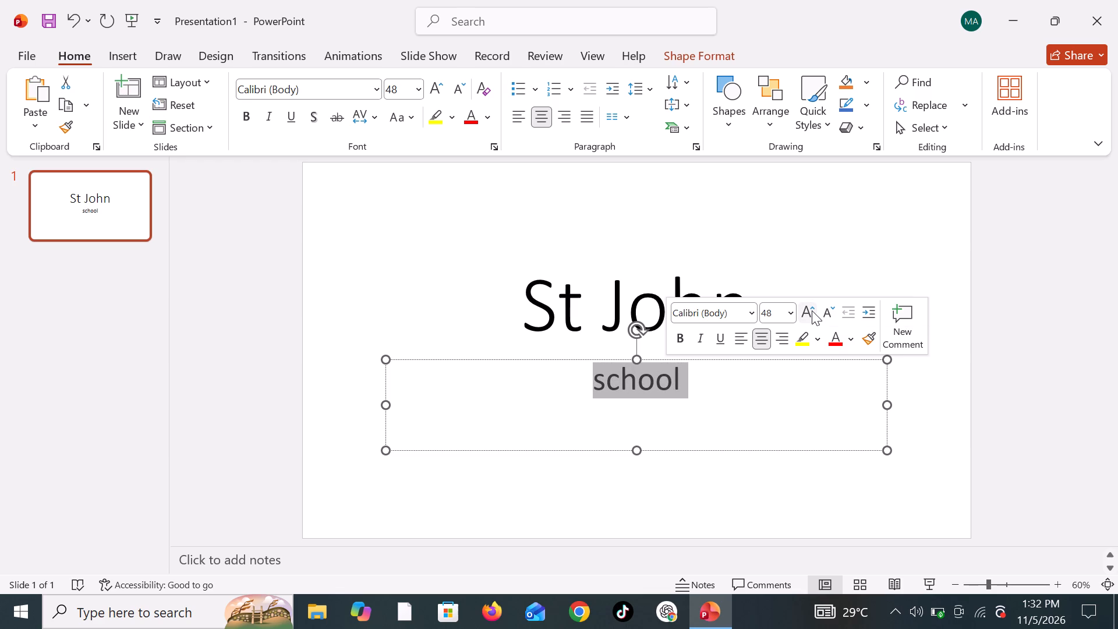
Increase the font size of the subtitle text "school" to 54.
left_click(812, 310)
left_click(498, 287)
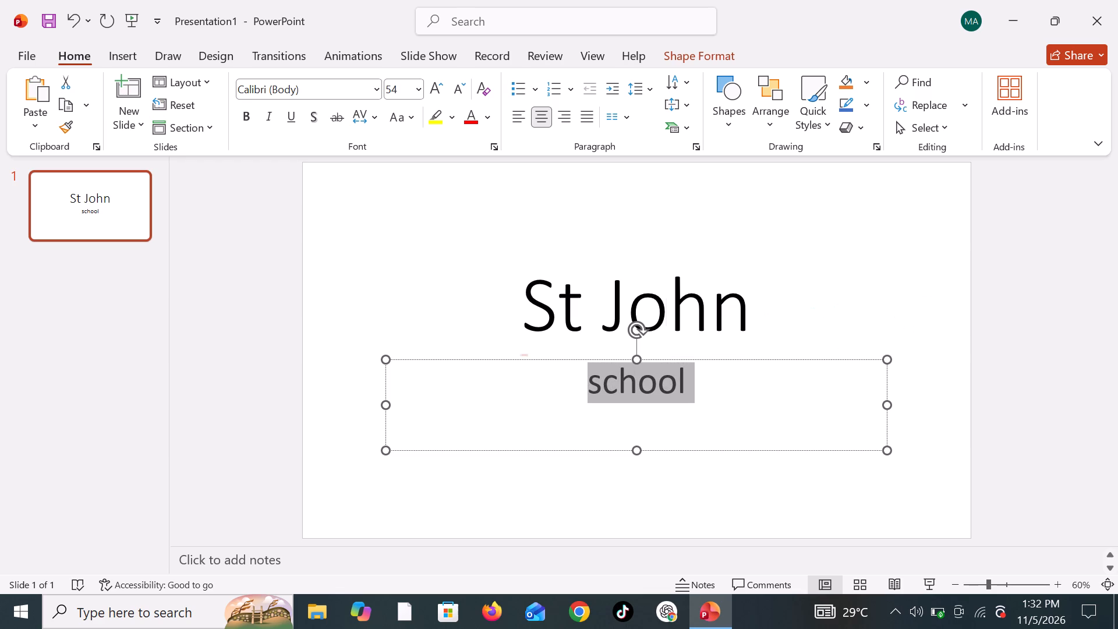
left_click(534, 436)
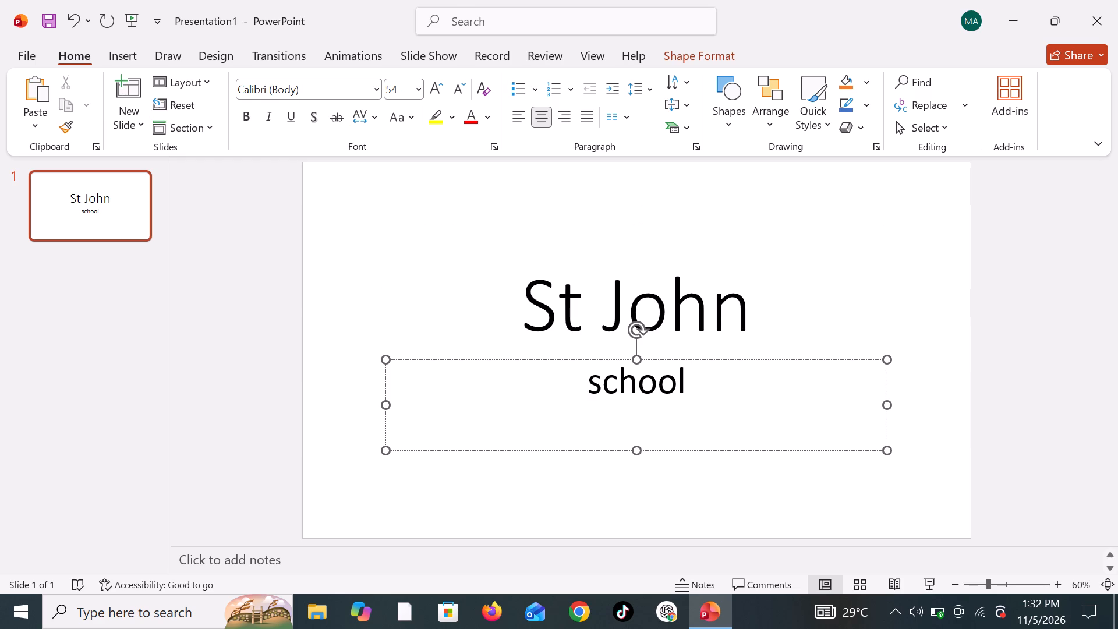
Add a new slide with the Title and Content layout after the title slide.
left_click(87, 303)
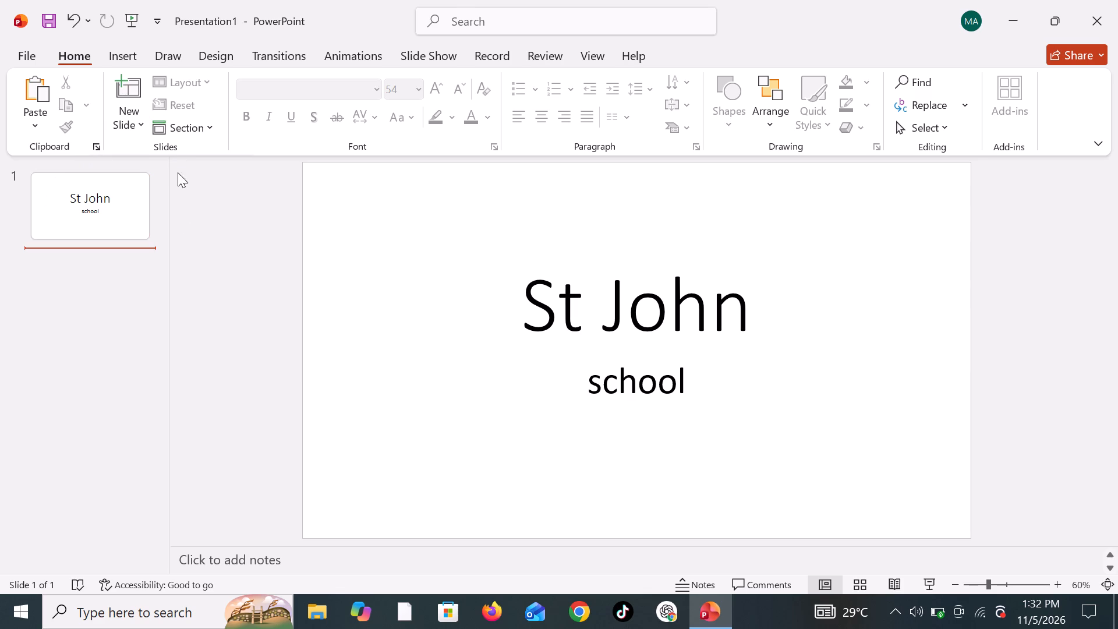
left_click(135, 306)
left_click(30, 131)
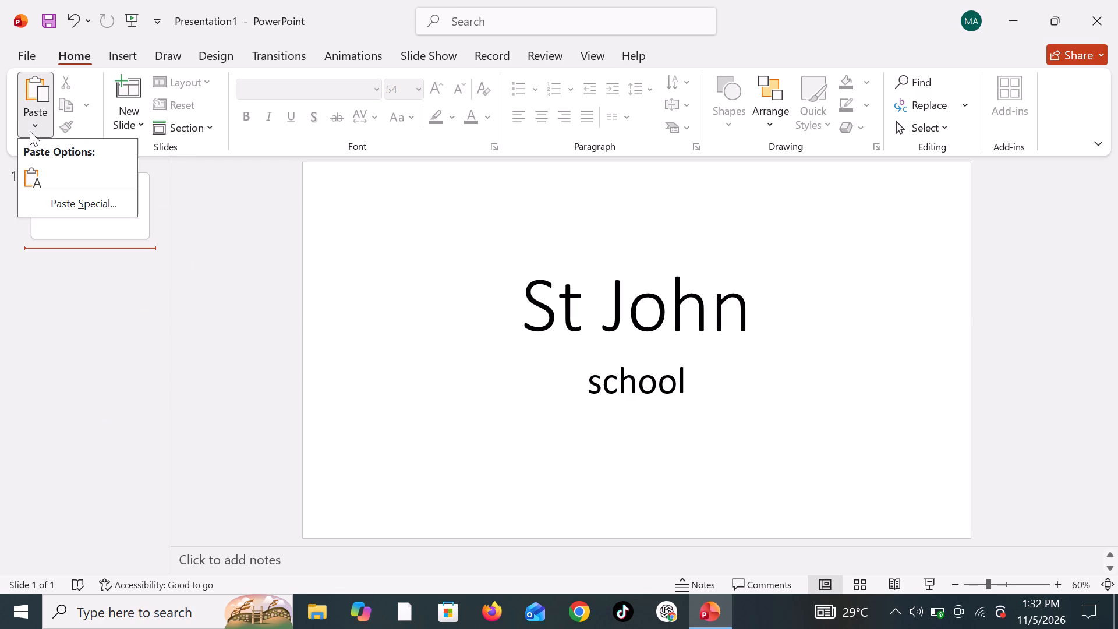
left_click(78, 109)
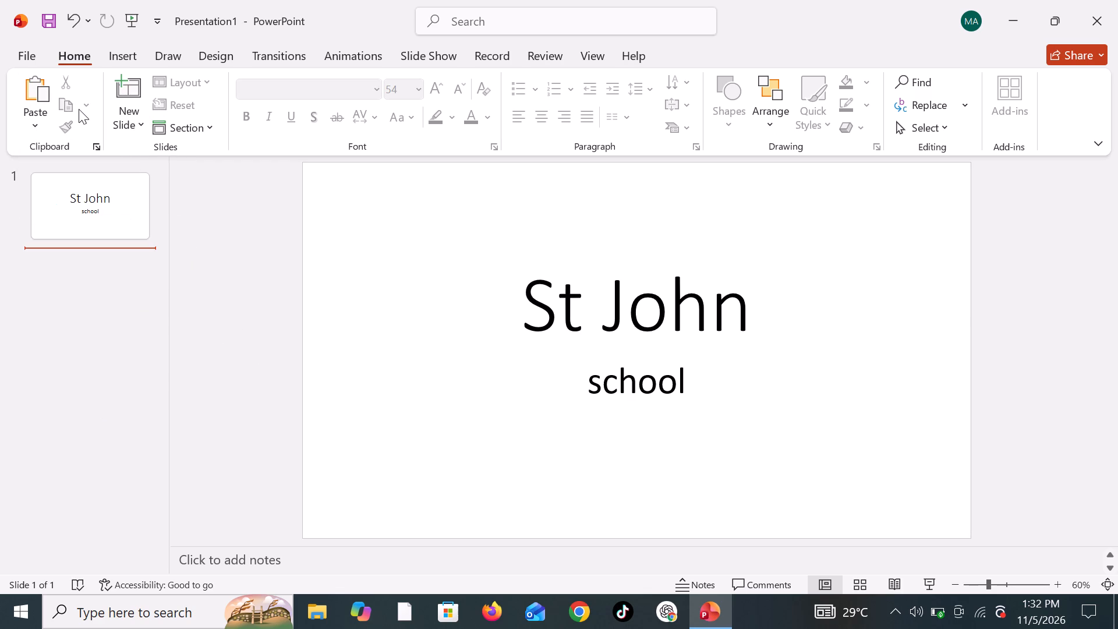
left_click(125, 61)
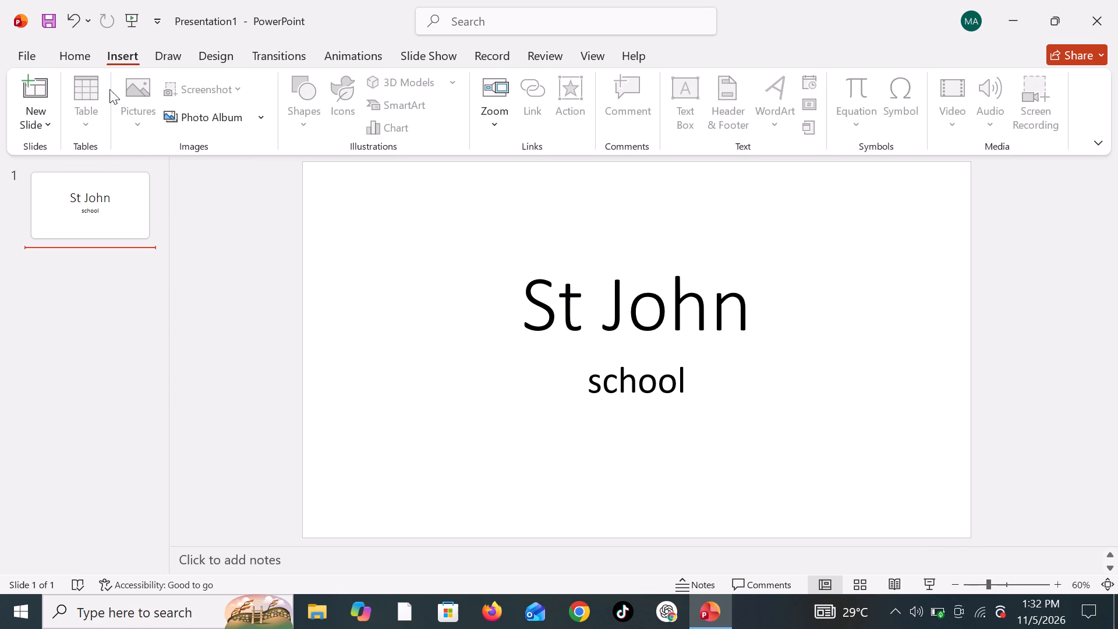
left_click(50, 130)
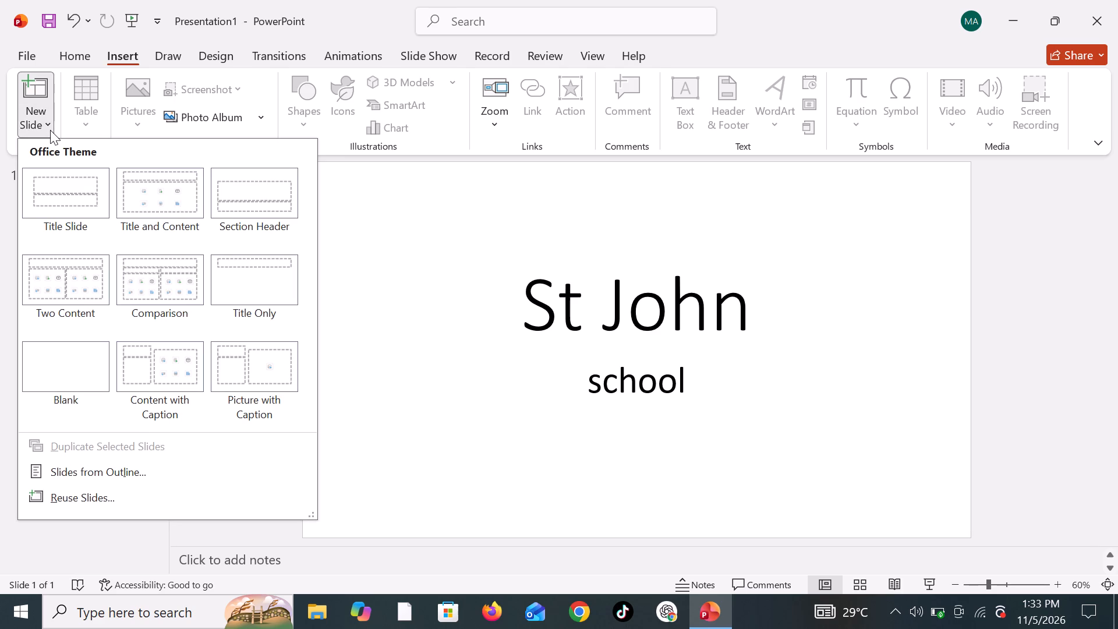
left_click(441, 233)
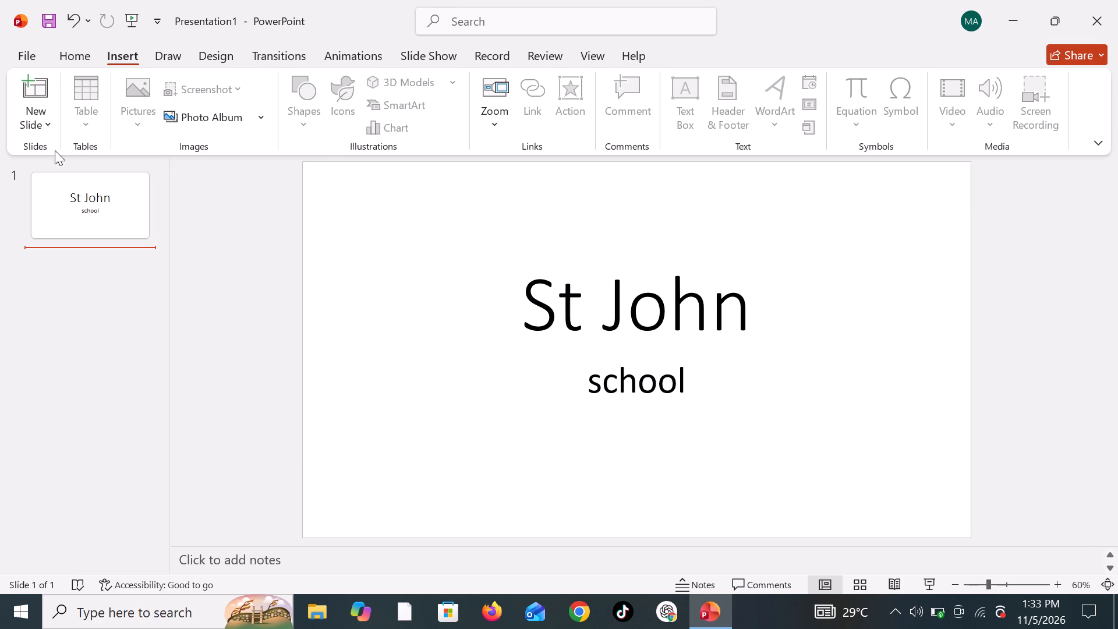
left_click(49, 144)
left_click(37, 118)
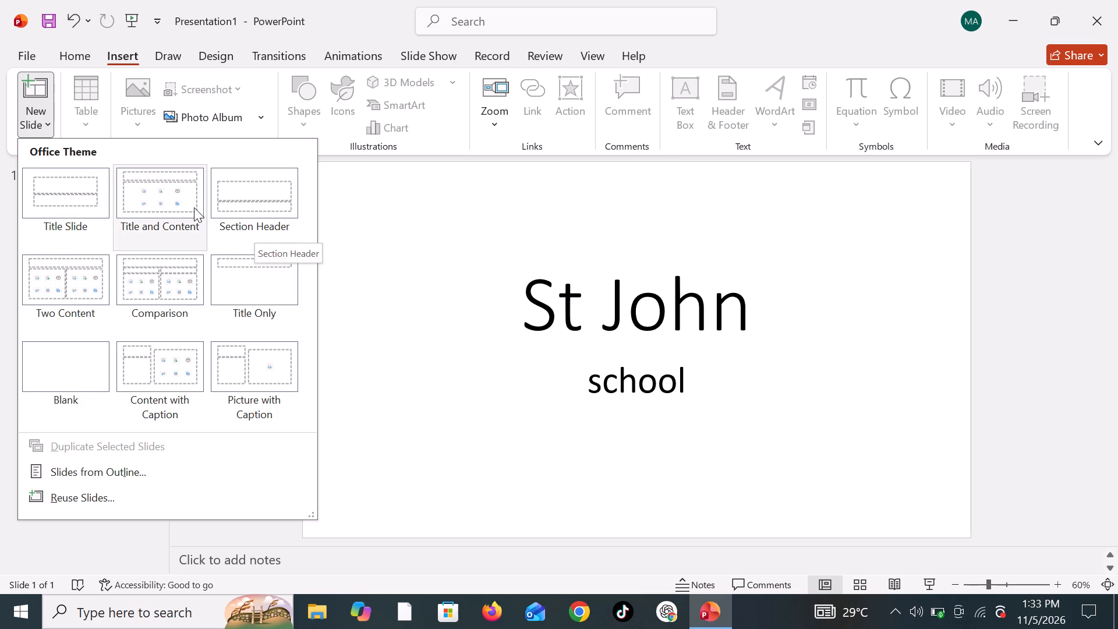
left_click(166, 193)
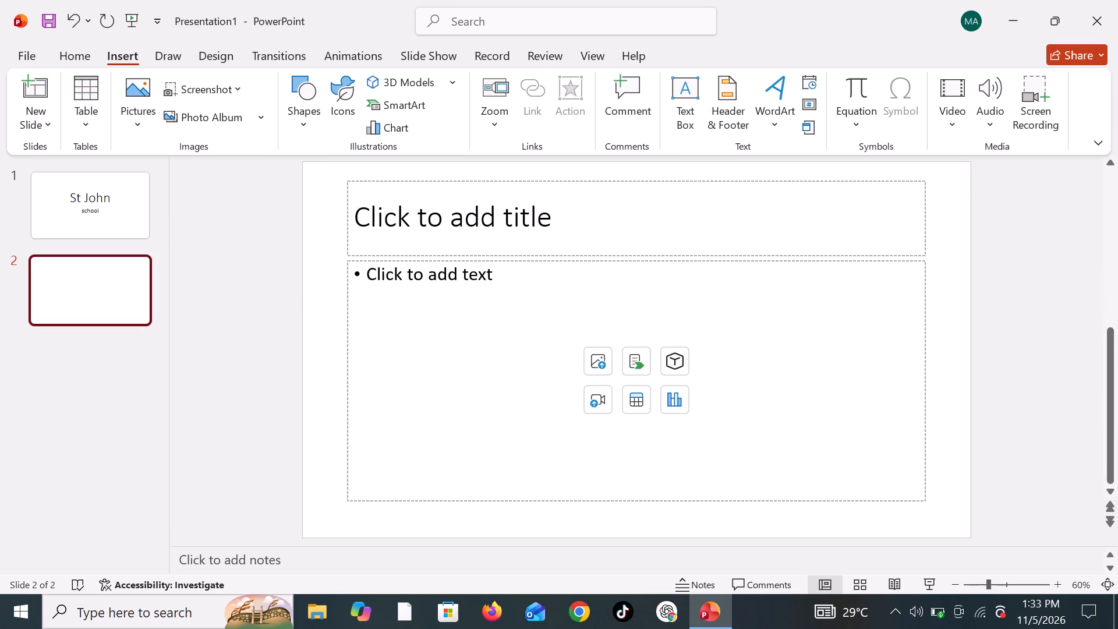
Enter "Geography 0f St Johns" as the title of the second slide.
left_click(497, 232)
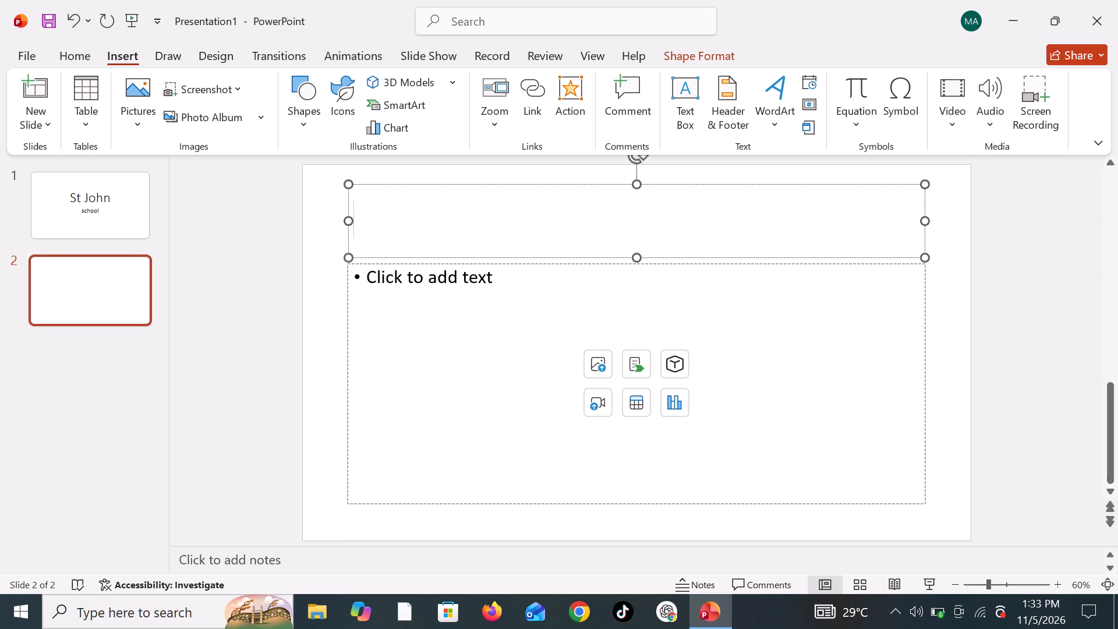
key("e")
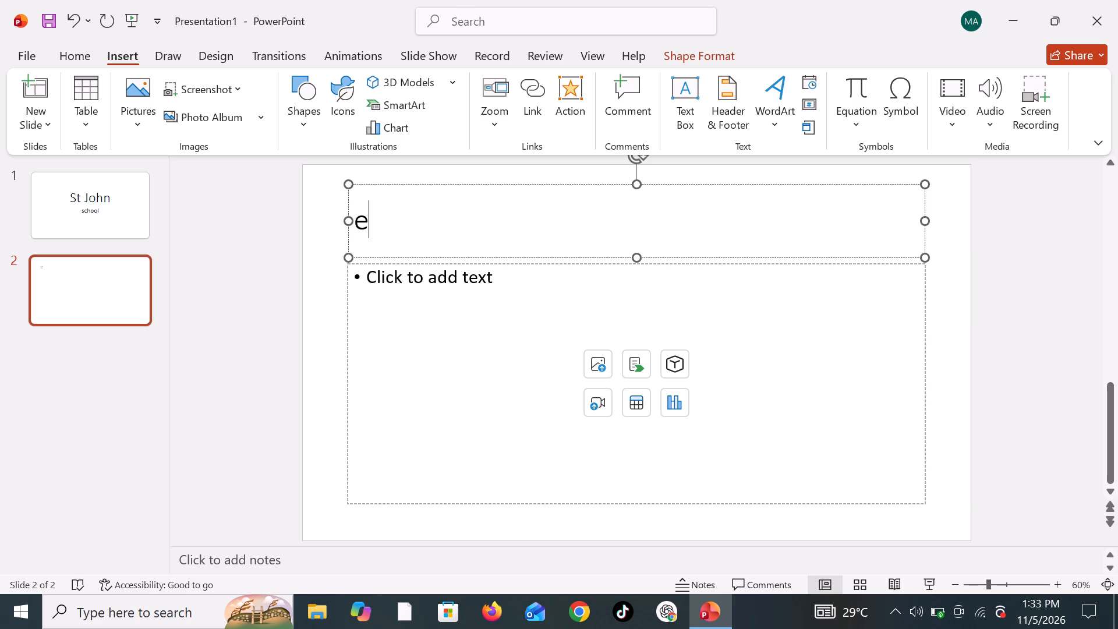
key("BackSpace")
key("e")
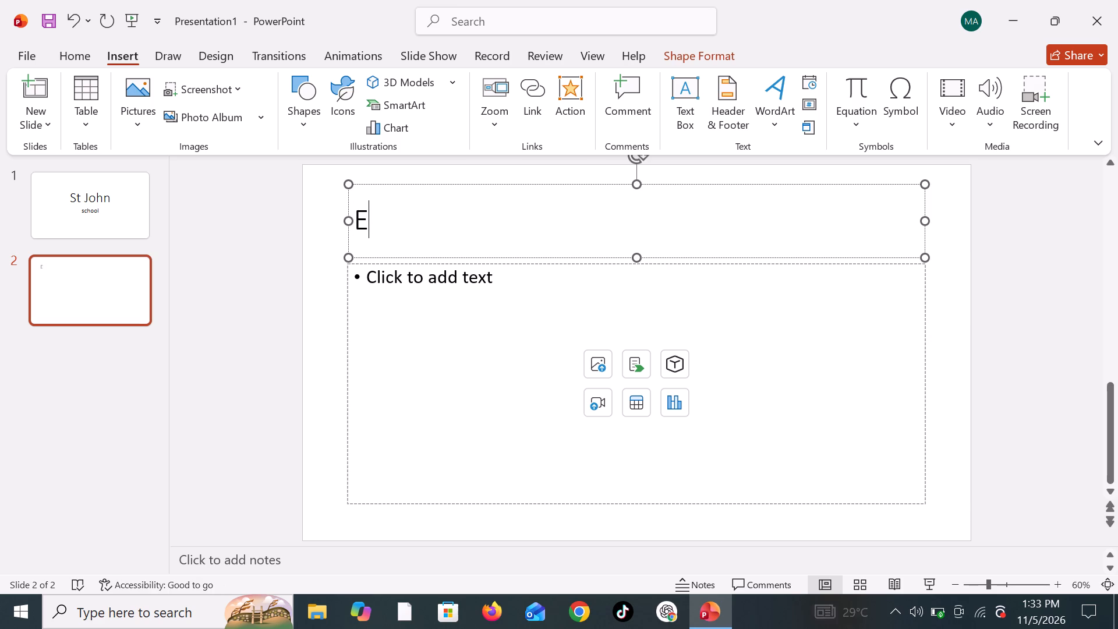
key("BackSpace")
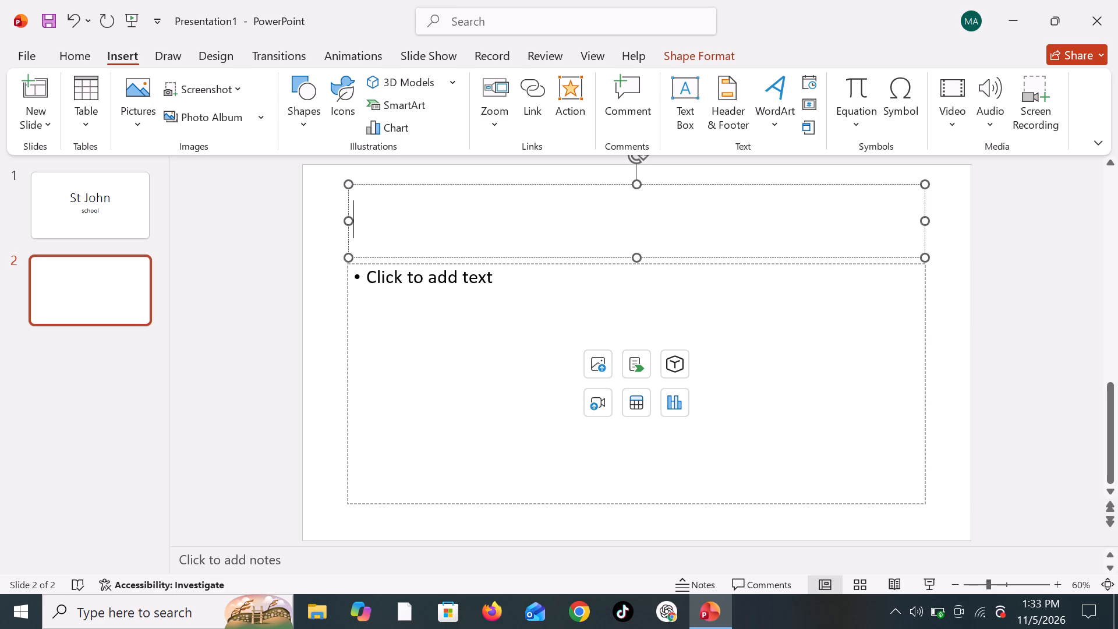
type("GE")
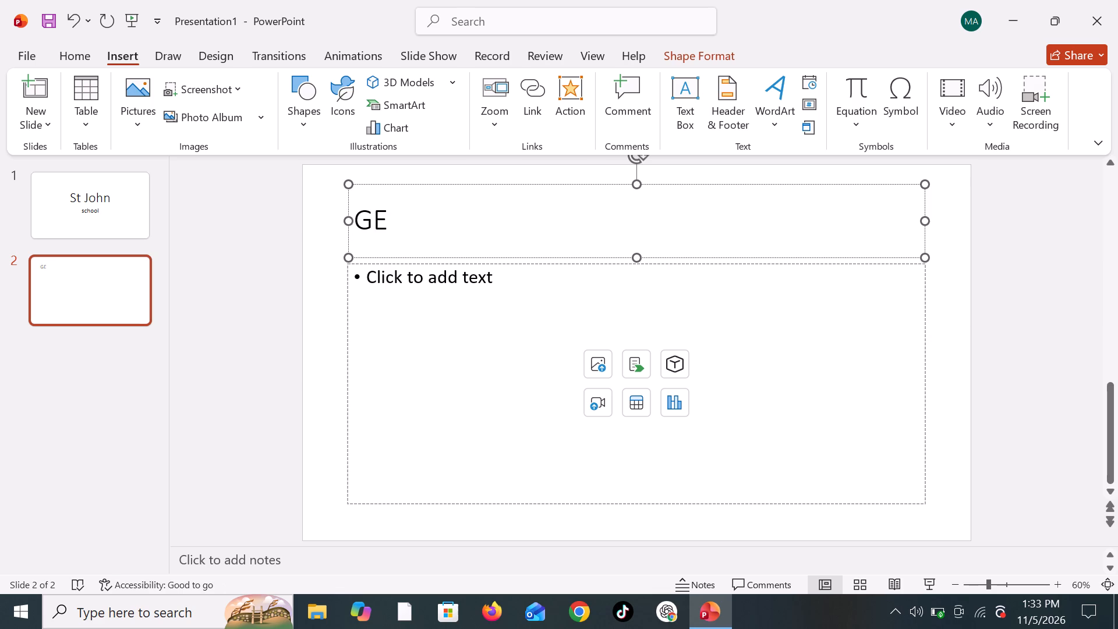
key("BackSpace")
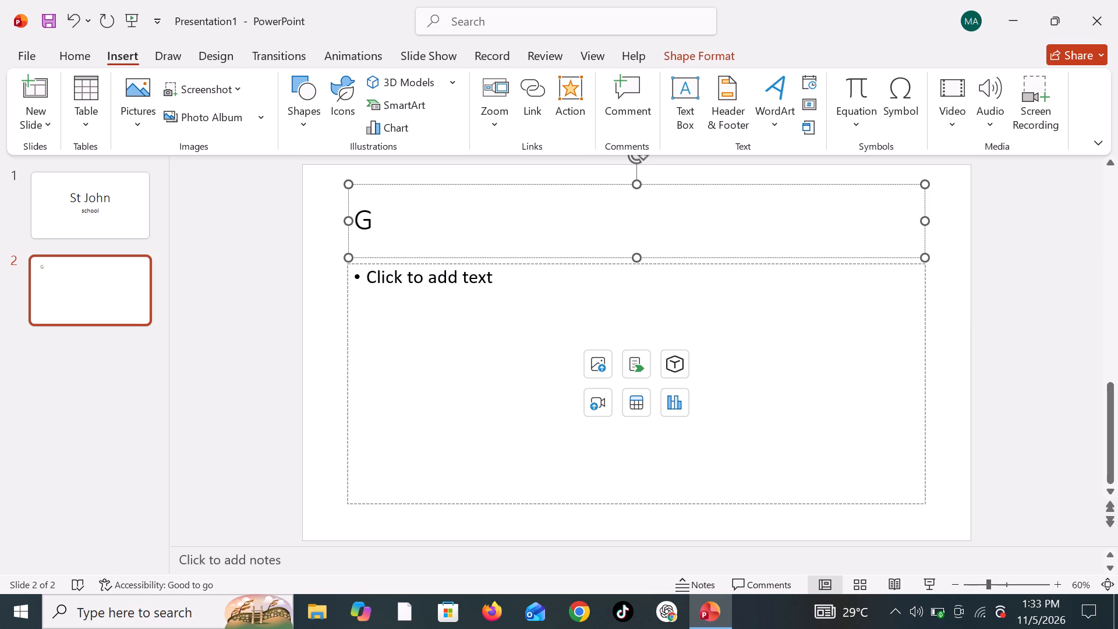
key("e")
key("o")
type("gra")
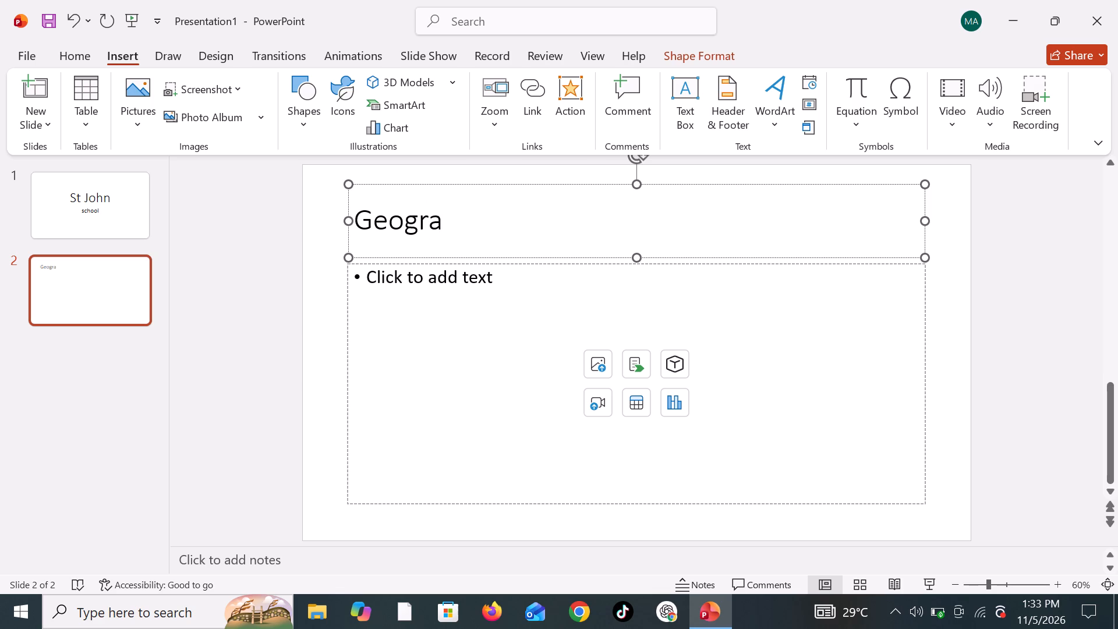
key("p")
type("hy")
key("space")
key("0")
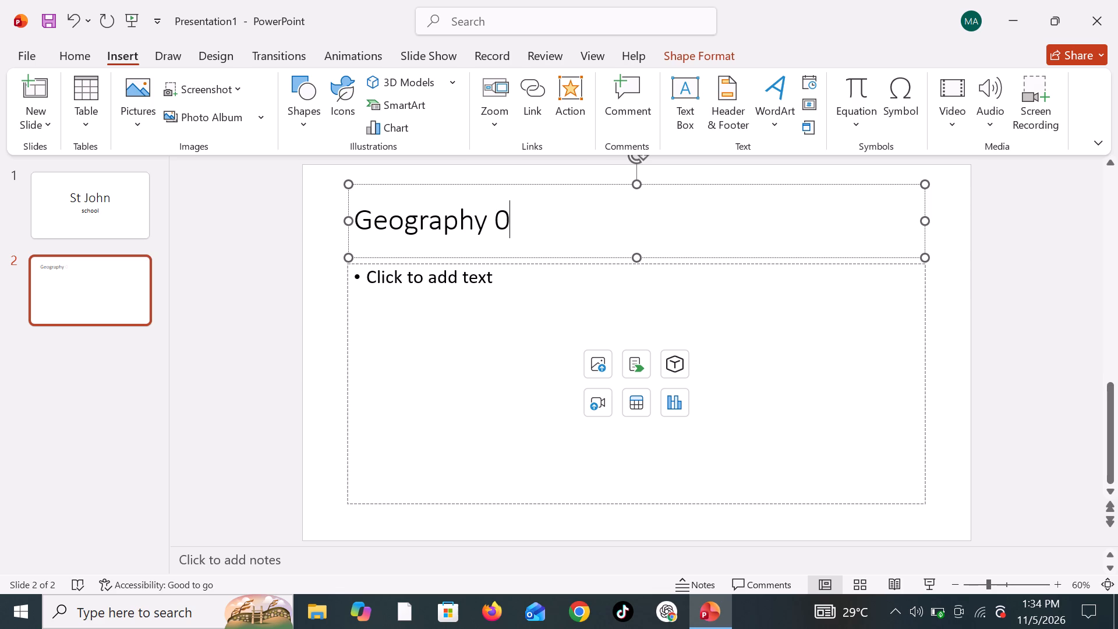
type("f")
key("space")
key("s")
key("t")
key("space")
type("JO")
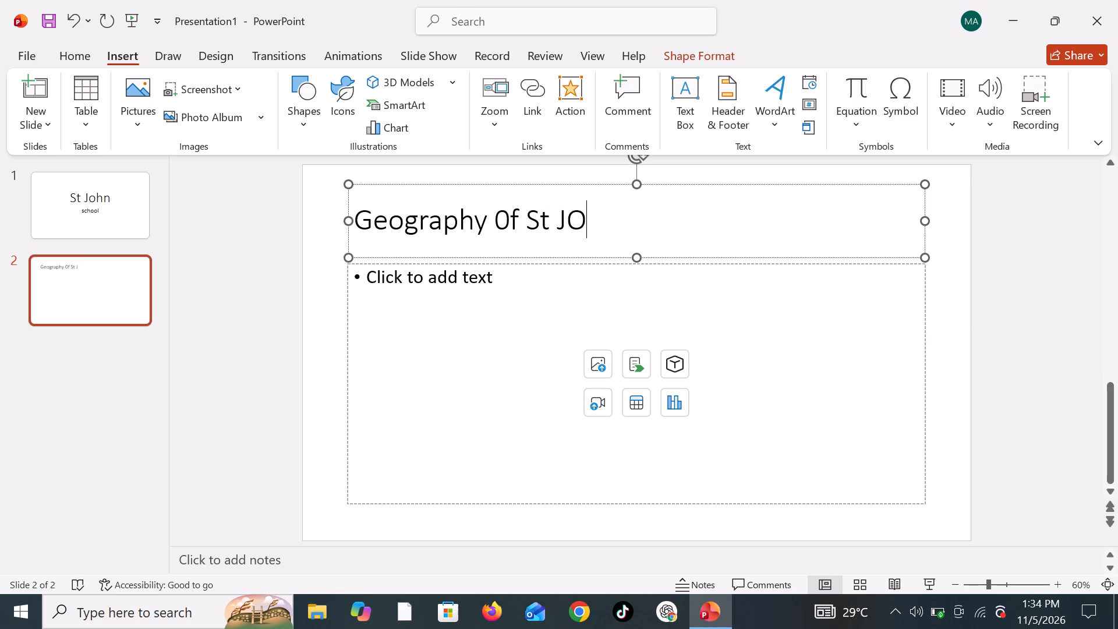
key("BackSpace")
type("oh")
type("ns")
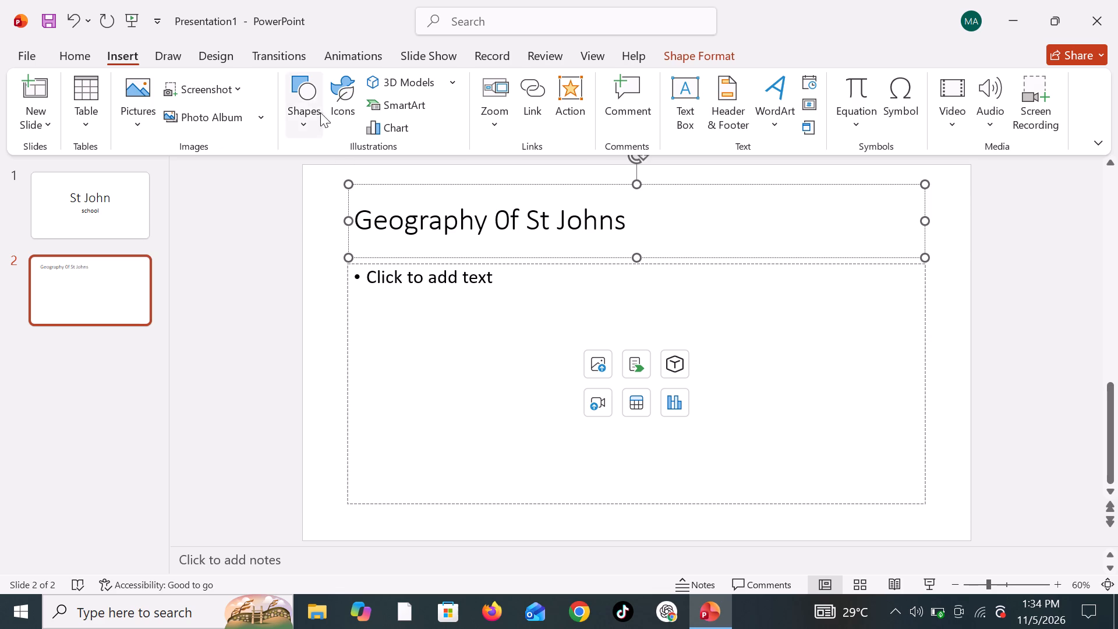
Enter "Kenya" as the first bullet in the second slide's content area and start a second bullet.
left_click(448, 292)
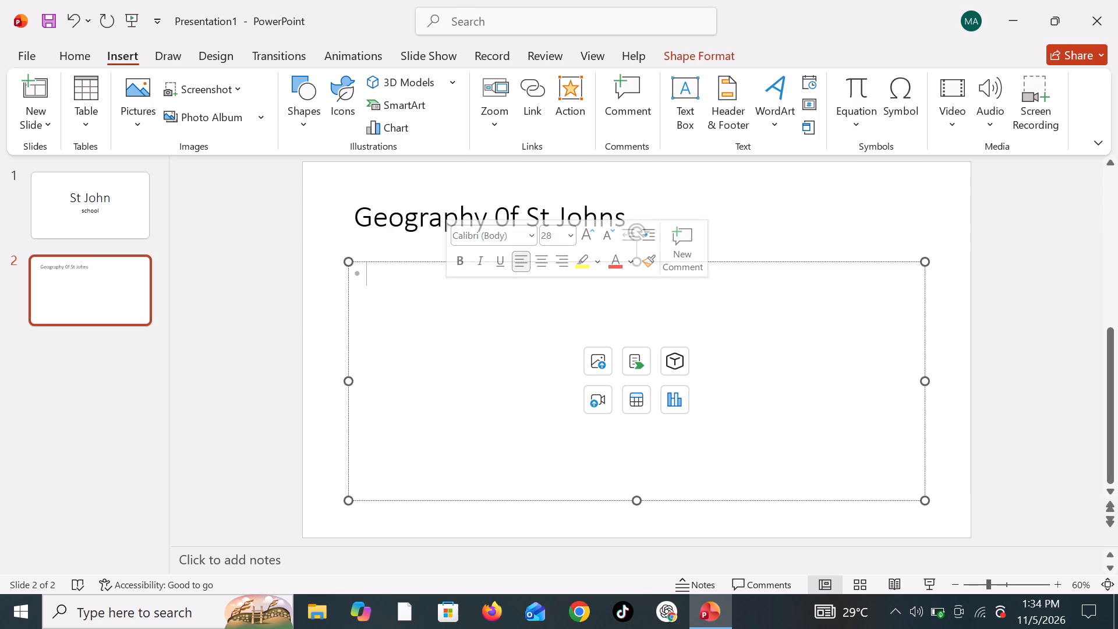
key("k")
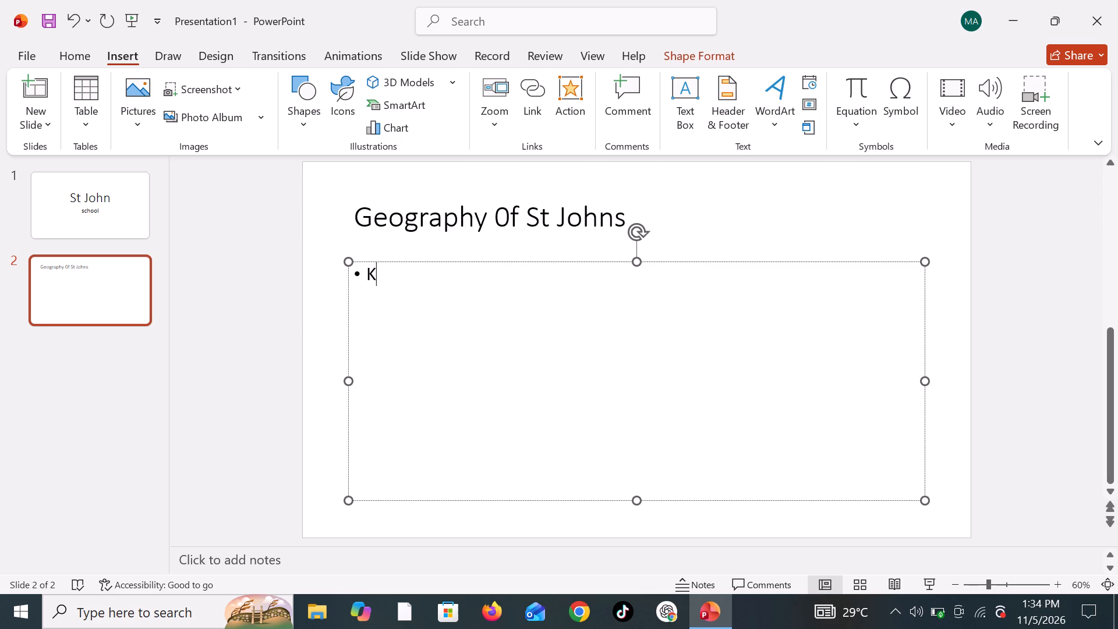
key("e")
type("ny")
key("a")
key("s")
key("BackSpace")
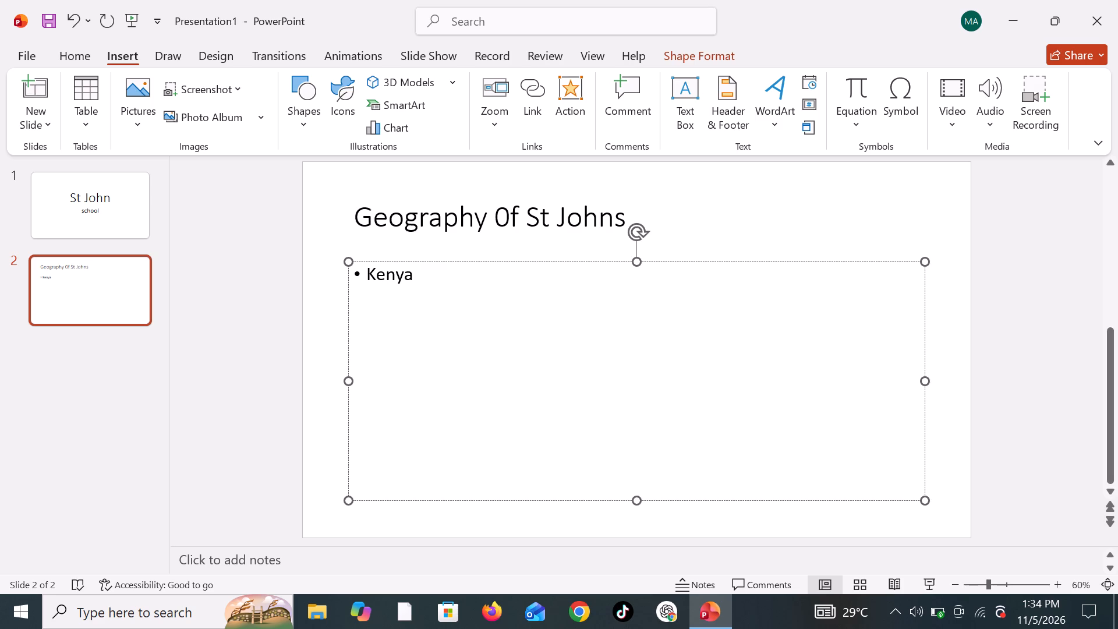
key("Return")
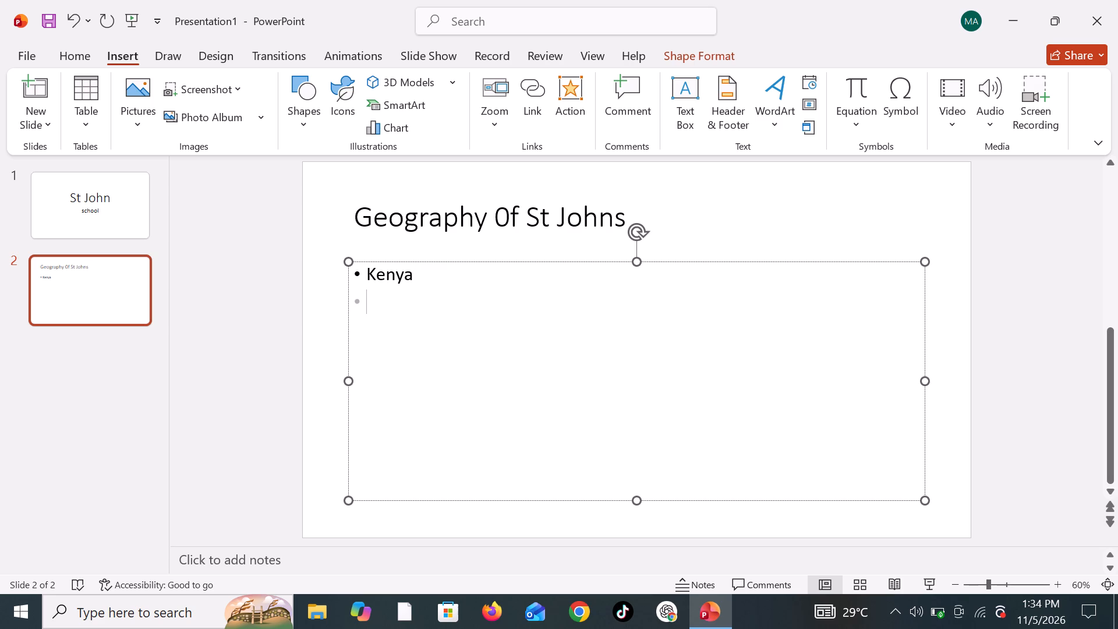
left_click(441, 309)
Remove the empty second bullet's marker and enter "Kisimu county" as an unbulleted line below "Kenya" on the second slide.
key("space")
key("space")
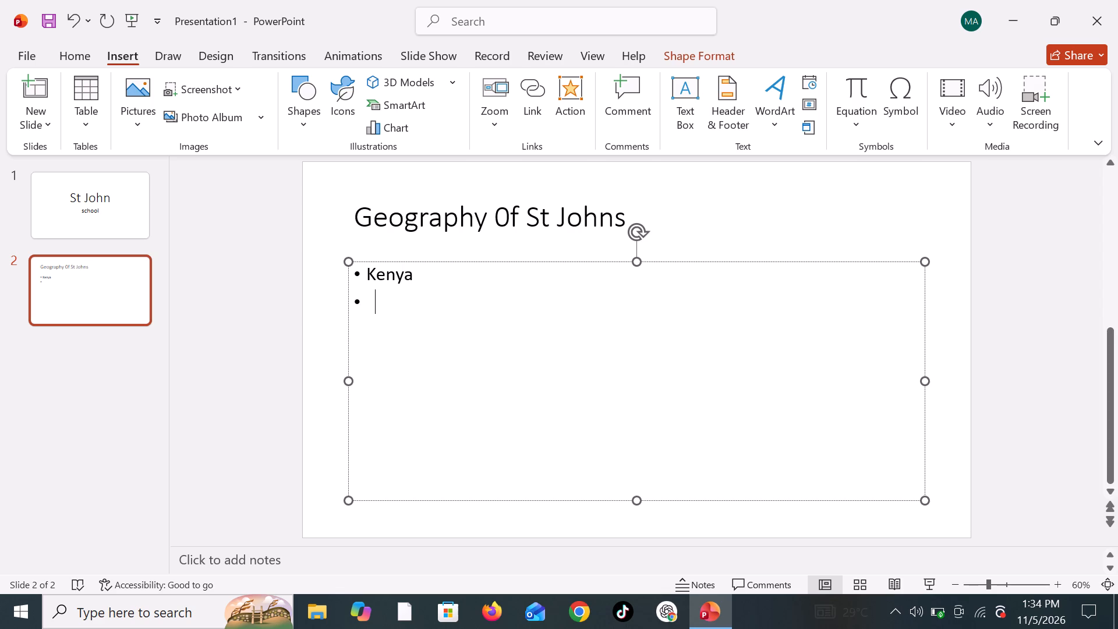
key("BackSpace")
key("BackSpace")
key("BackSpace")
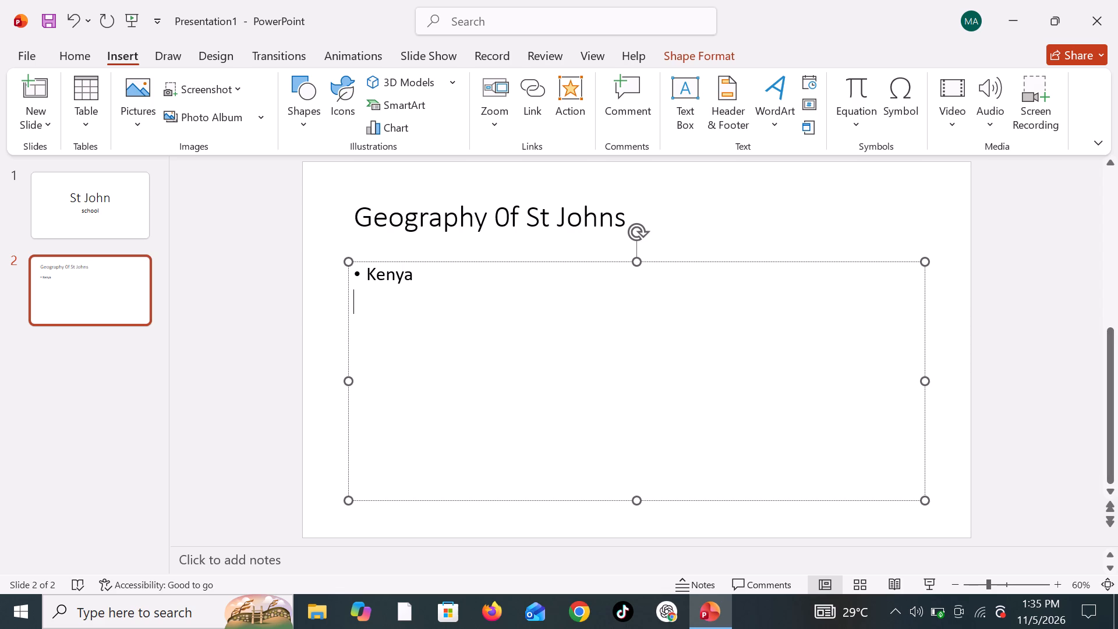
key("k")
key("i")
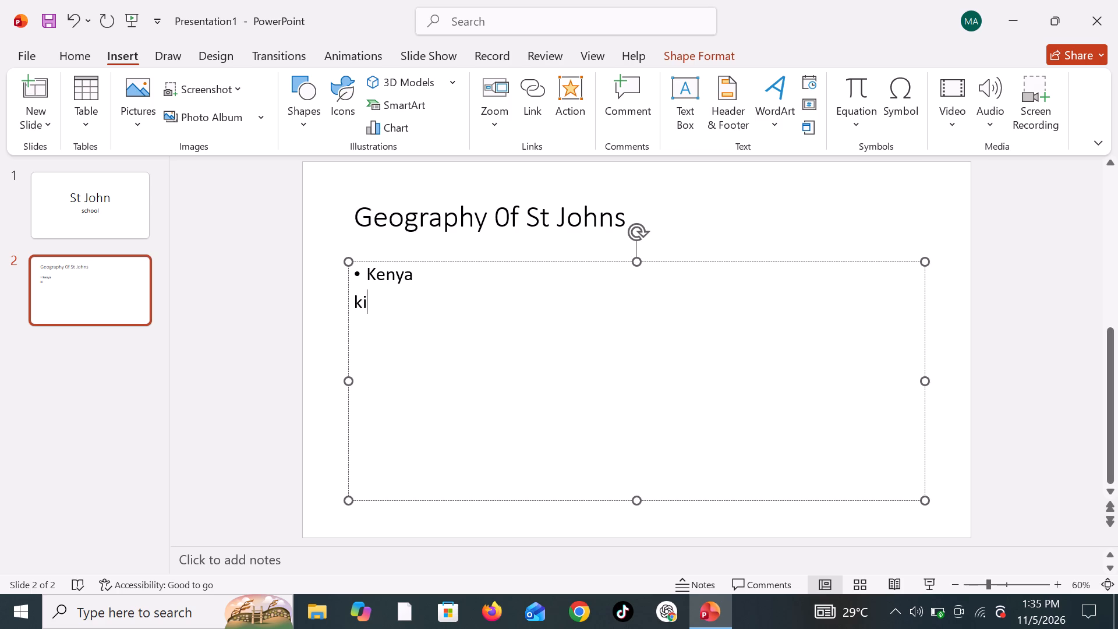
type("si")
type("mu")
key("space")
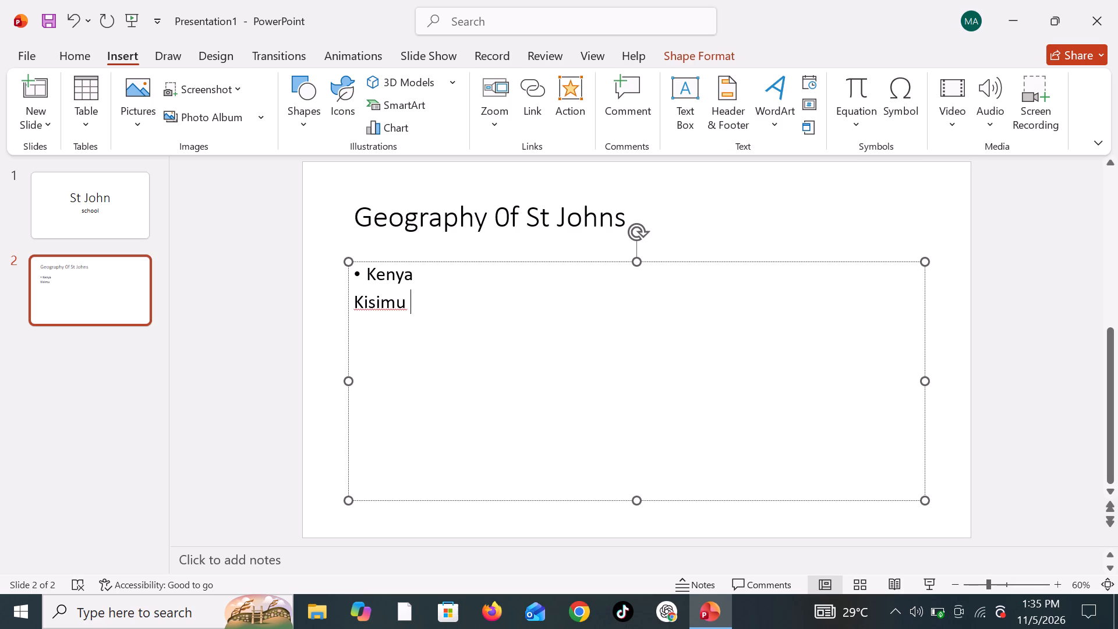
type("co")
key("u")
type("nty")
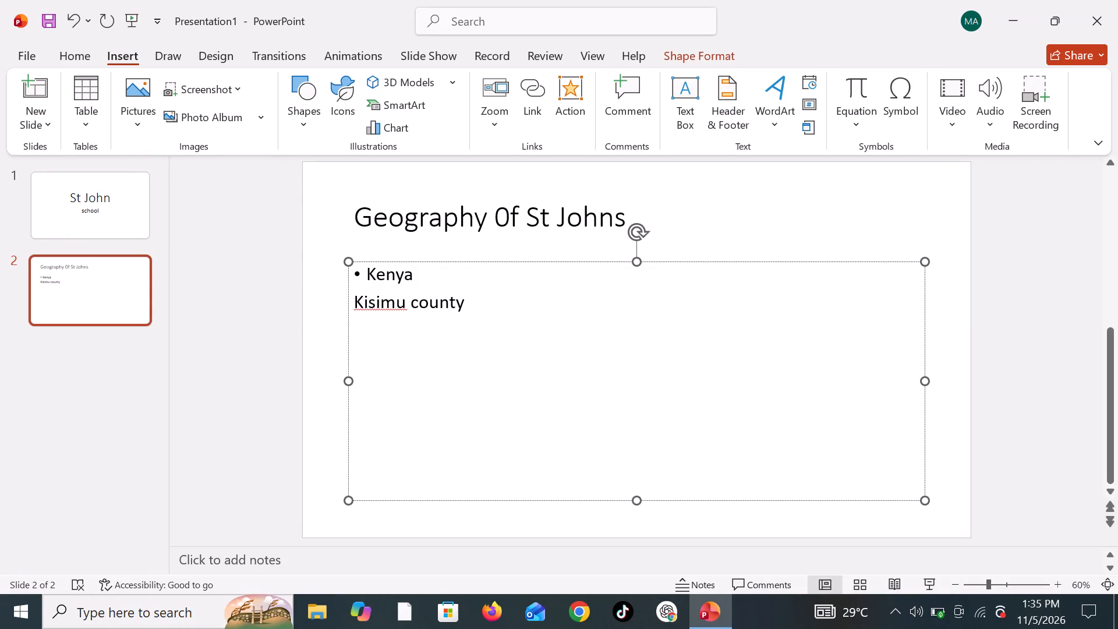
left_click(483, 361)
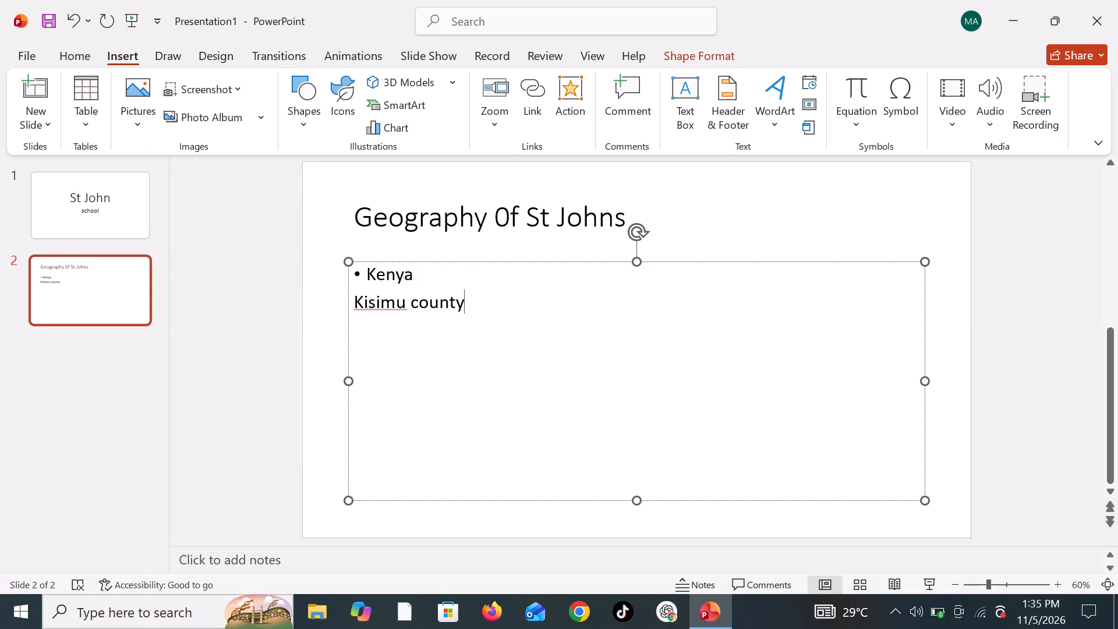
Indent the "Kisimu county" line by inserting seven spaces before its text.
left_click(352, 304)
key("space")
key("space")
key("space")
key("space")
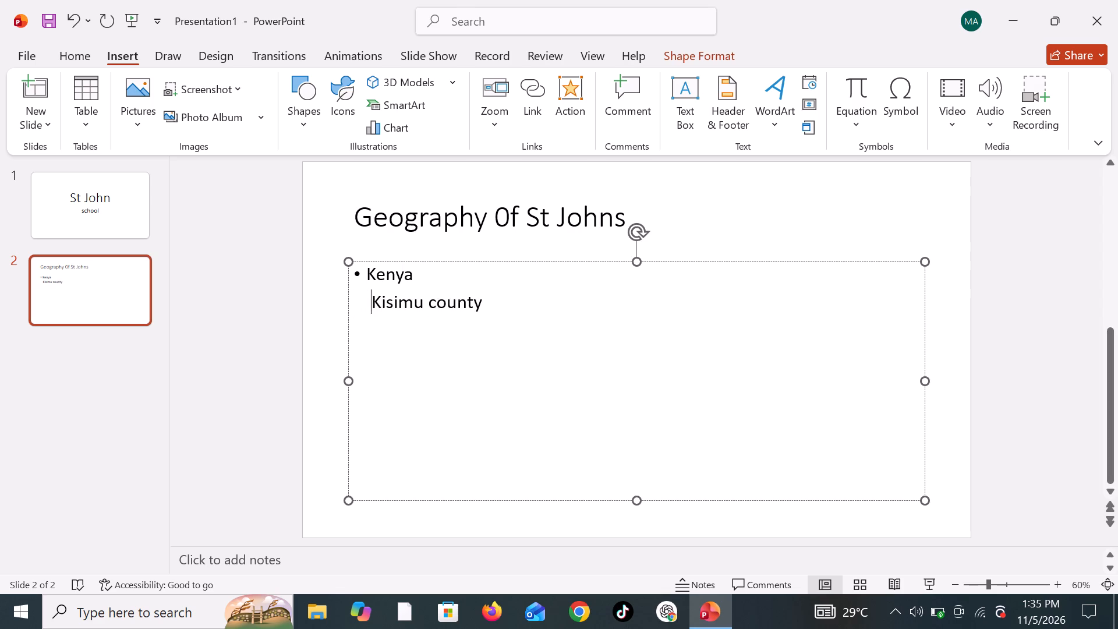
key("space")
key("space")
key("space")
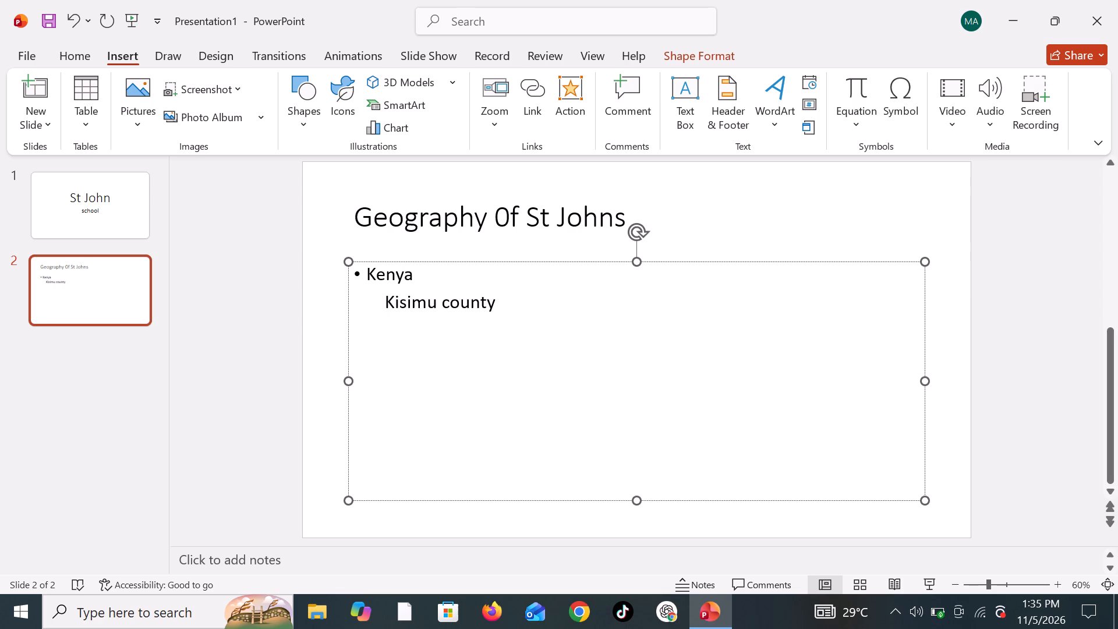
left_click(429, 329)
left_click(461, 379)
Make the second slide's title "Geography 0f St Johns" bold.
left_click(535, 287)
left_click(468, 234)
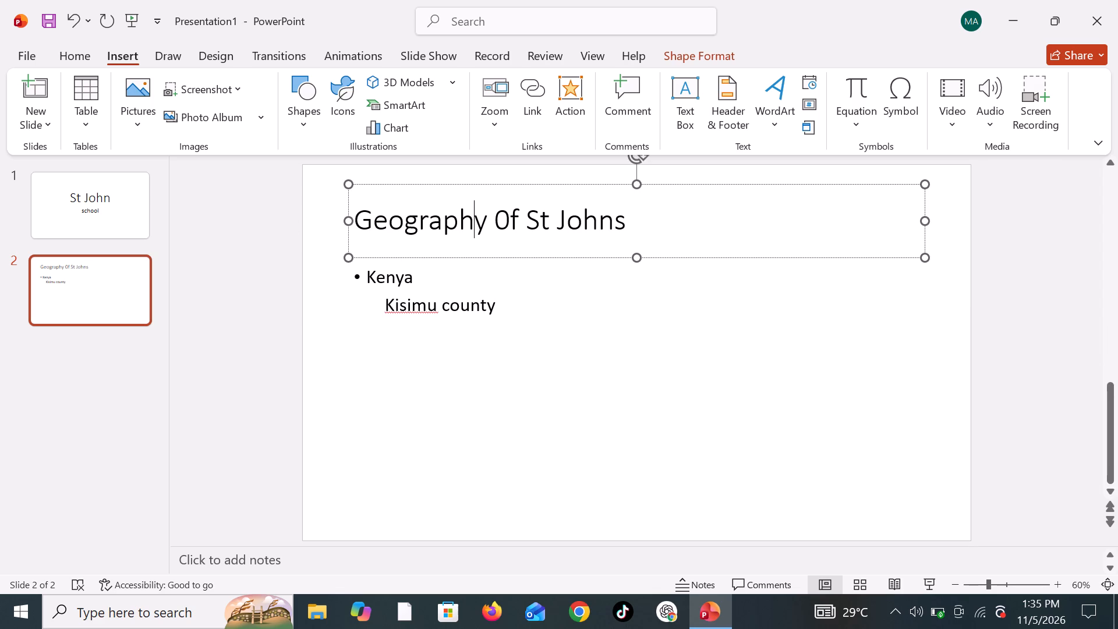
left_click_drag(357, 221, 600, 219)
left_click(607, 190)
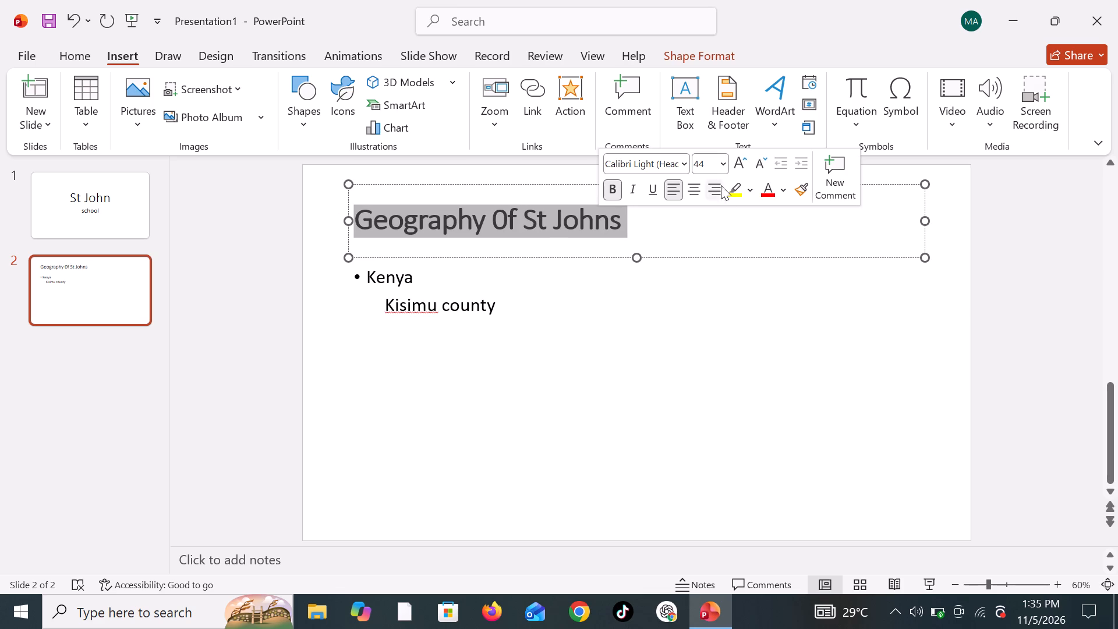
left_click(576, 300)
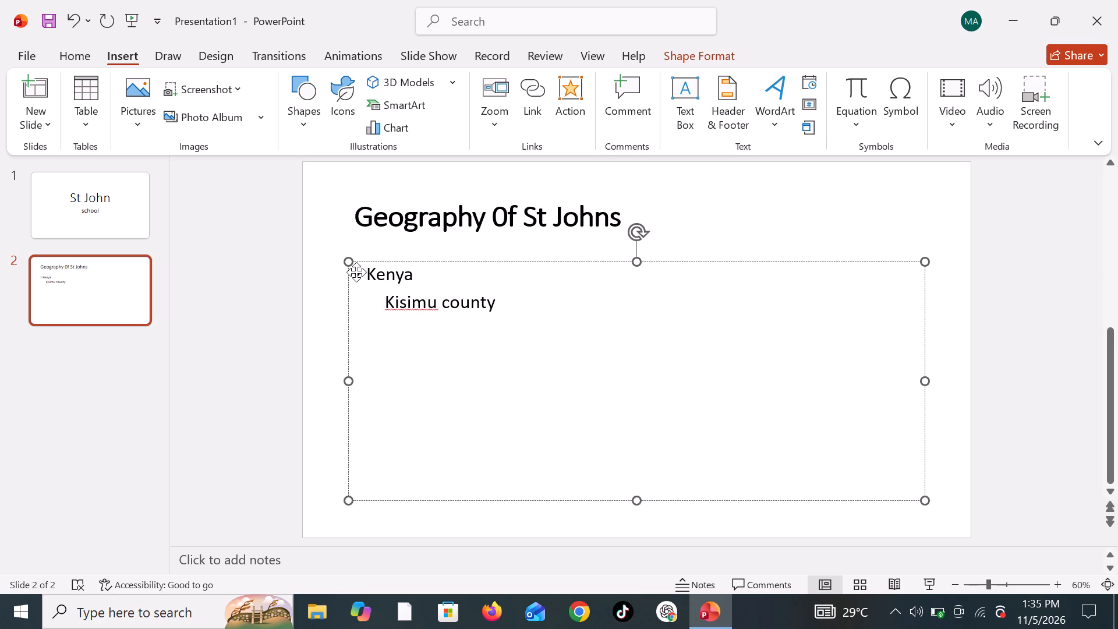
Increase the font size of the "Kenya" bullet to 40, trying bold on it and removing the bold again.
left_click_drag(356, 272, 363, 275)
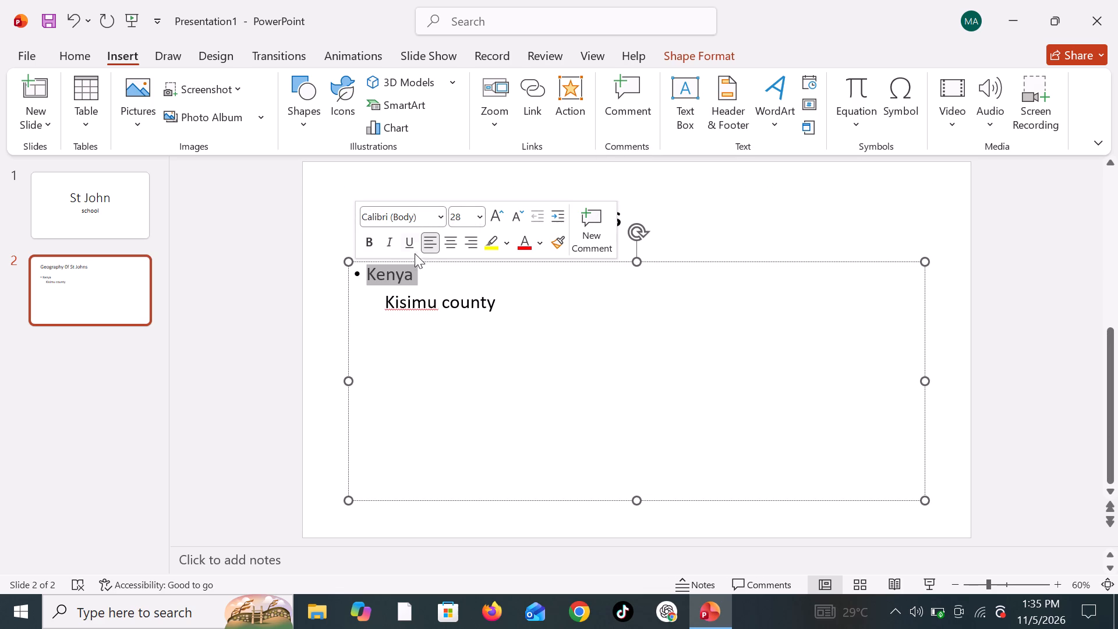
left_click(369, 239)
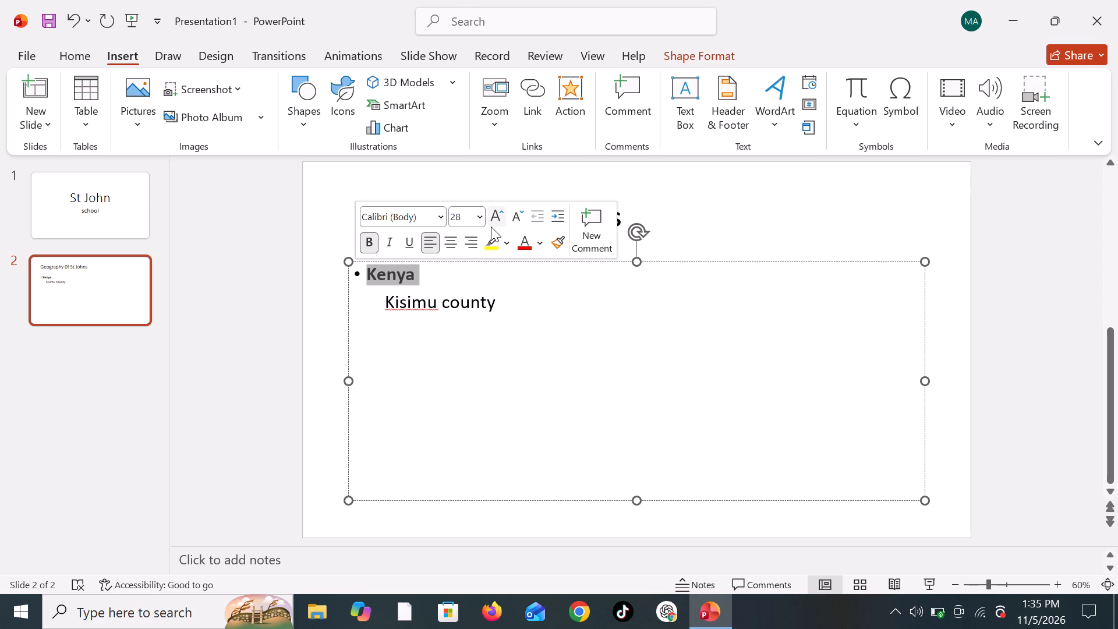
double_click(503, 214)
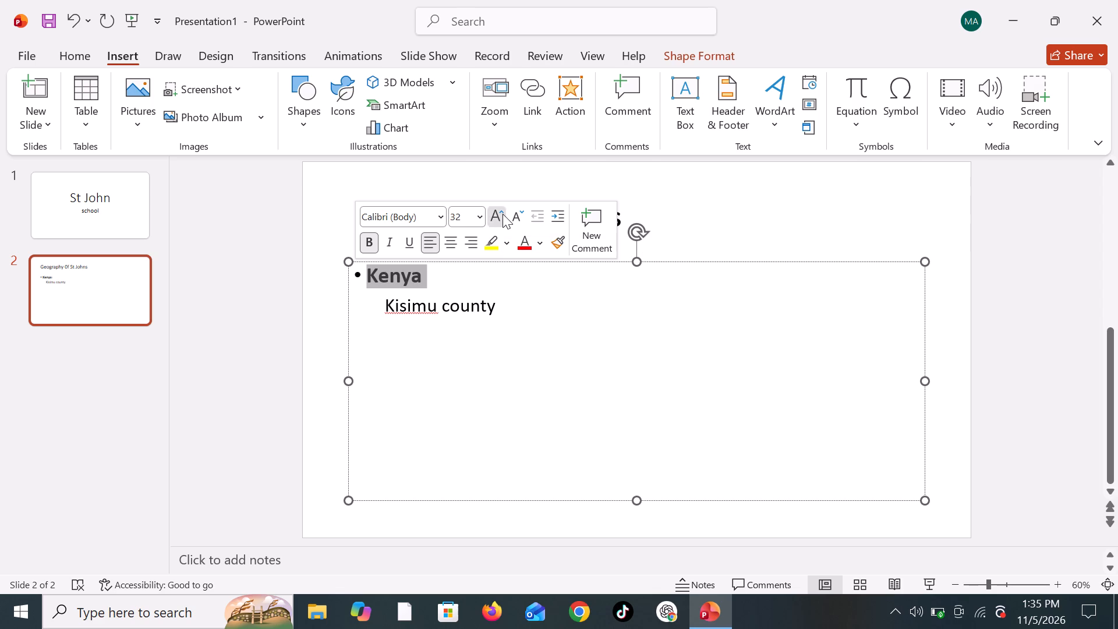
left_click(503, 214)
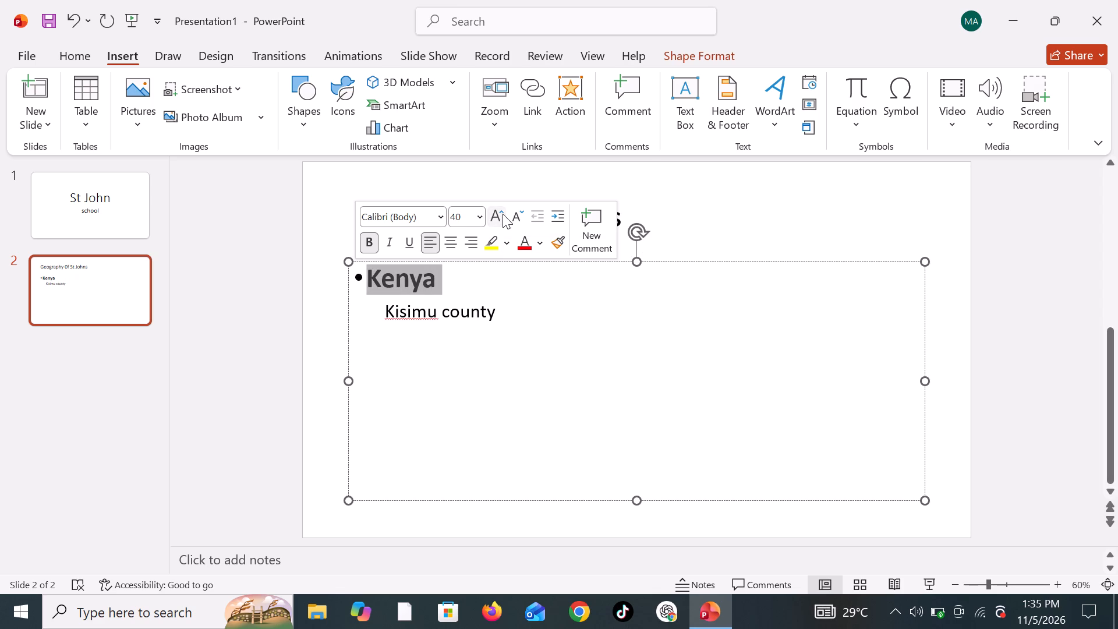
left_click(372, 244)
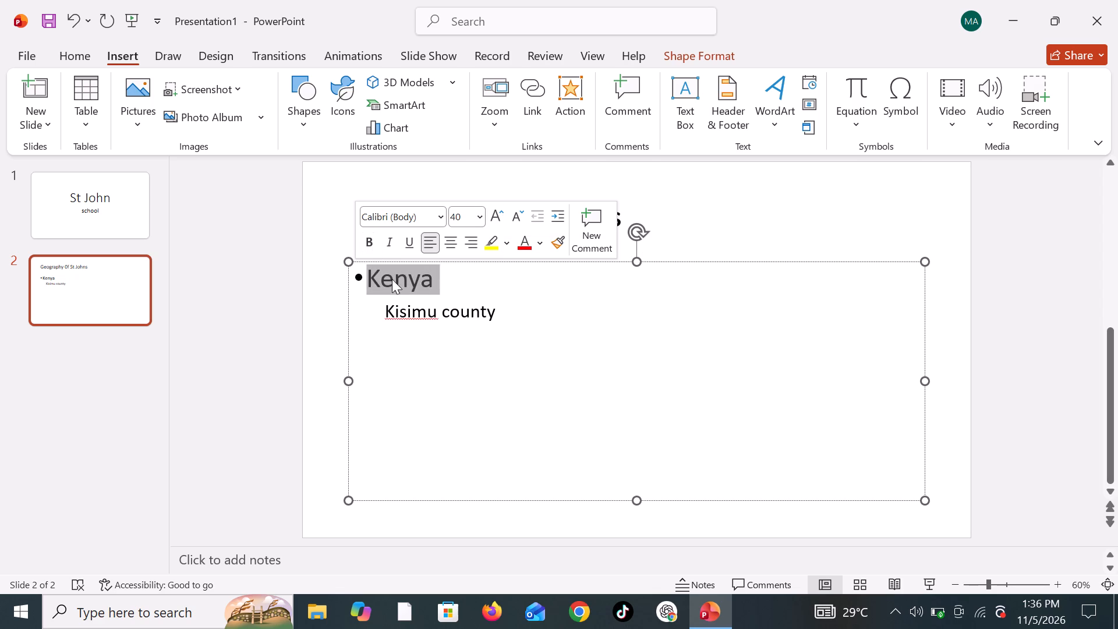
left_click(443, 363)
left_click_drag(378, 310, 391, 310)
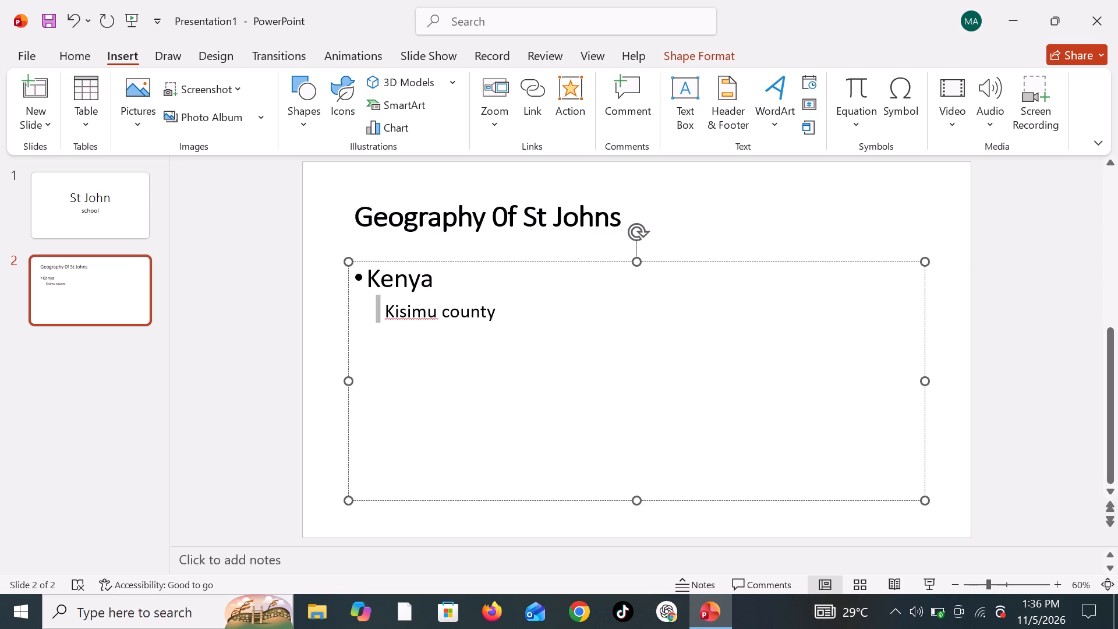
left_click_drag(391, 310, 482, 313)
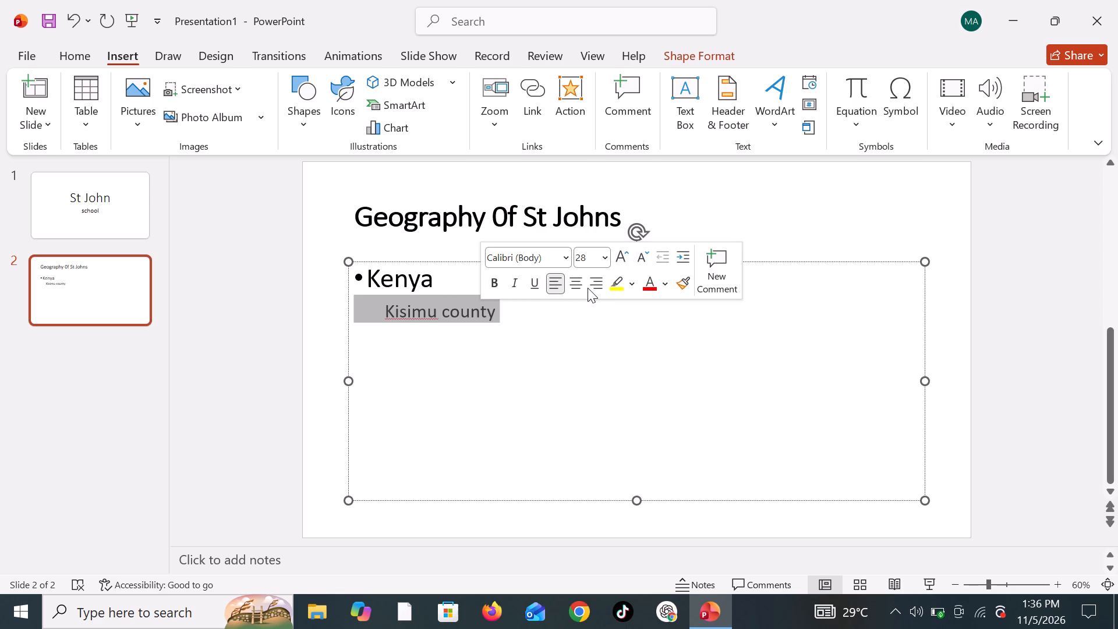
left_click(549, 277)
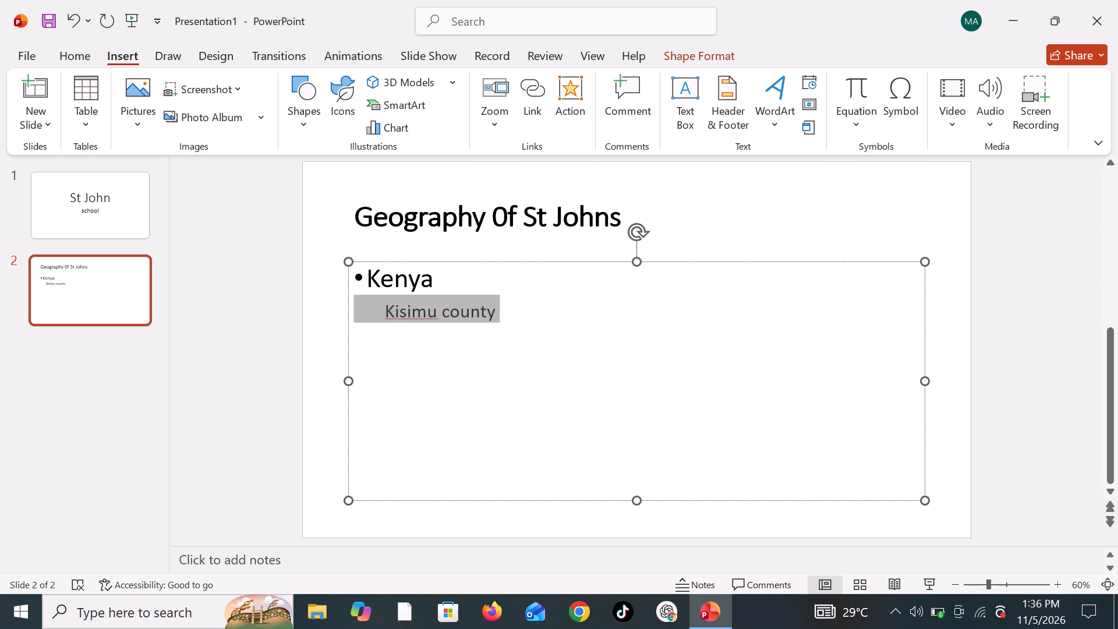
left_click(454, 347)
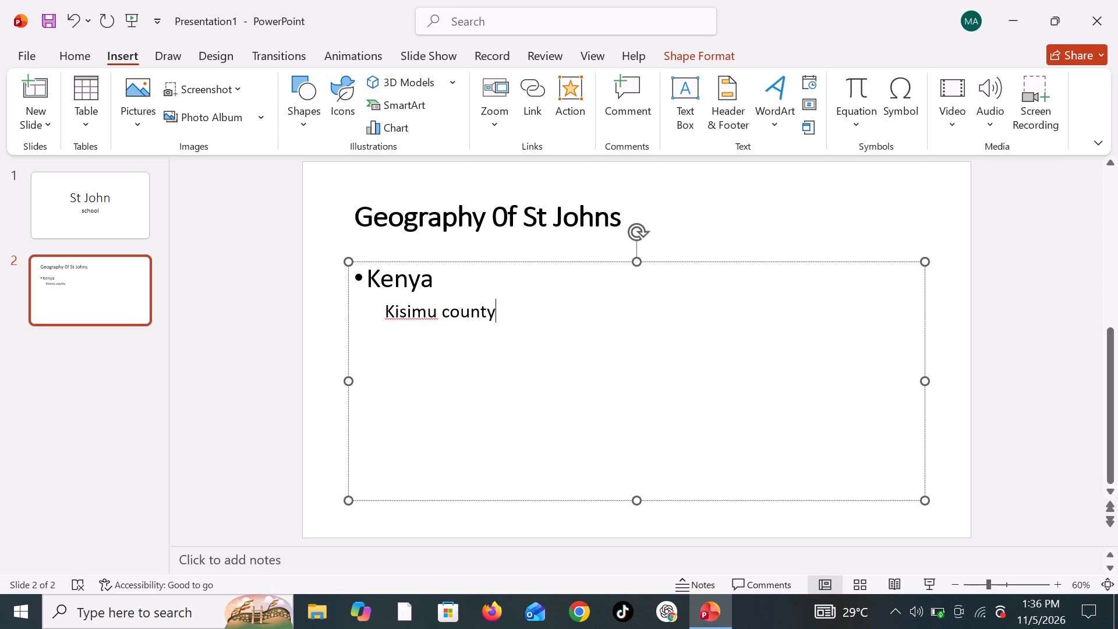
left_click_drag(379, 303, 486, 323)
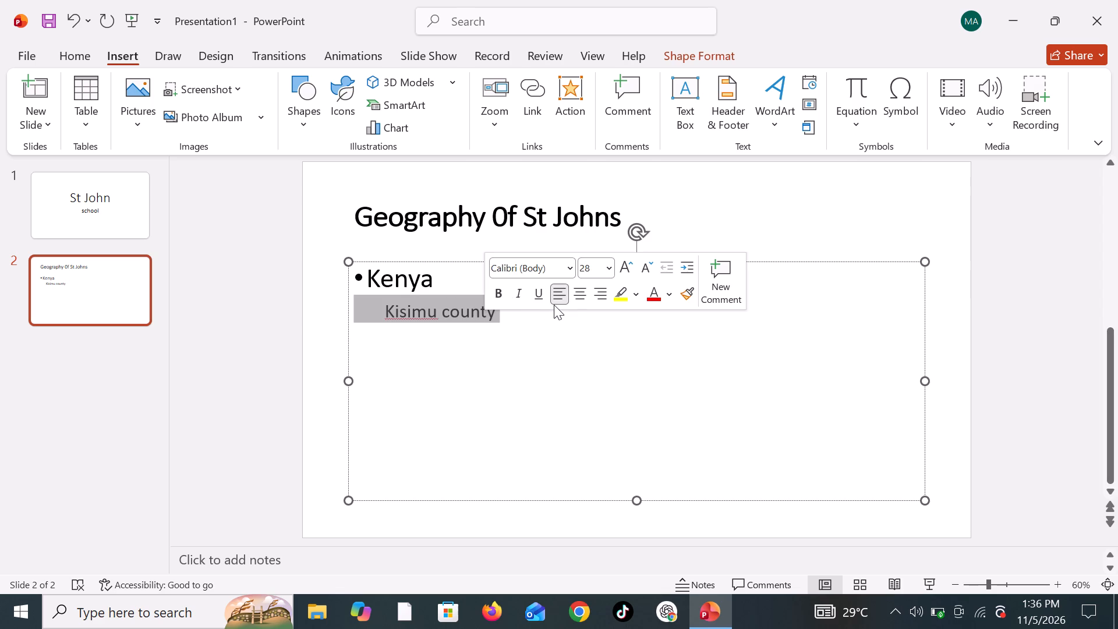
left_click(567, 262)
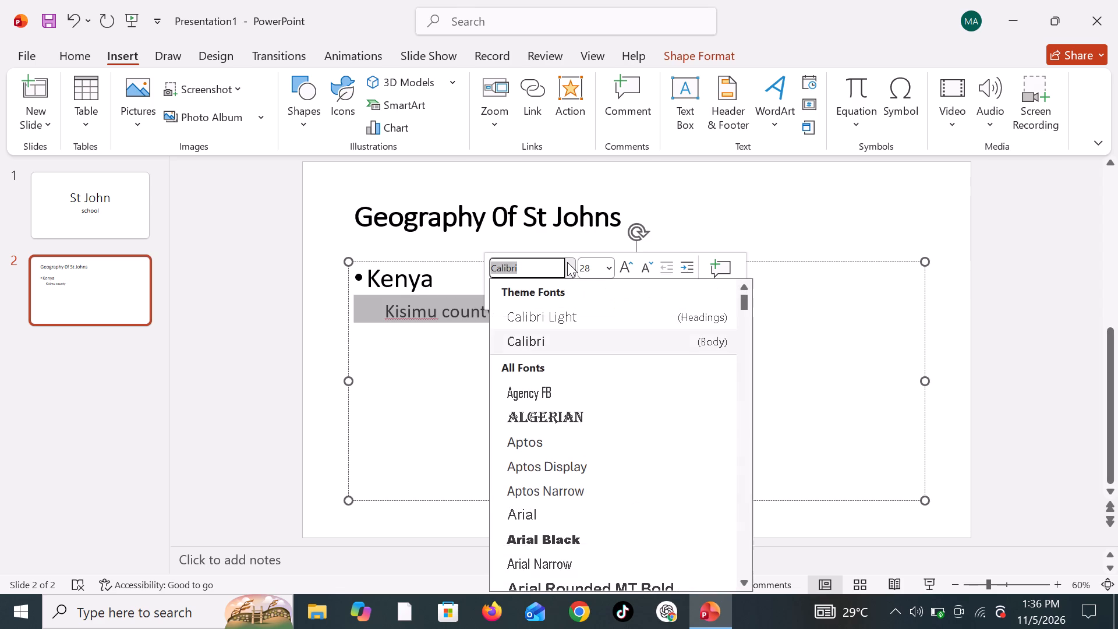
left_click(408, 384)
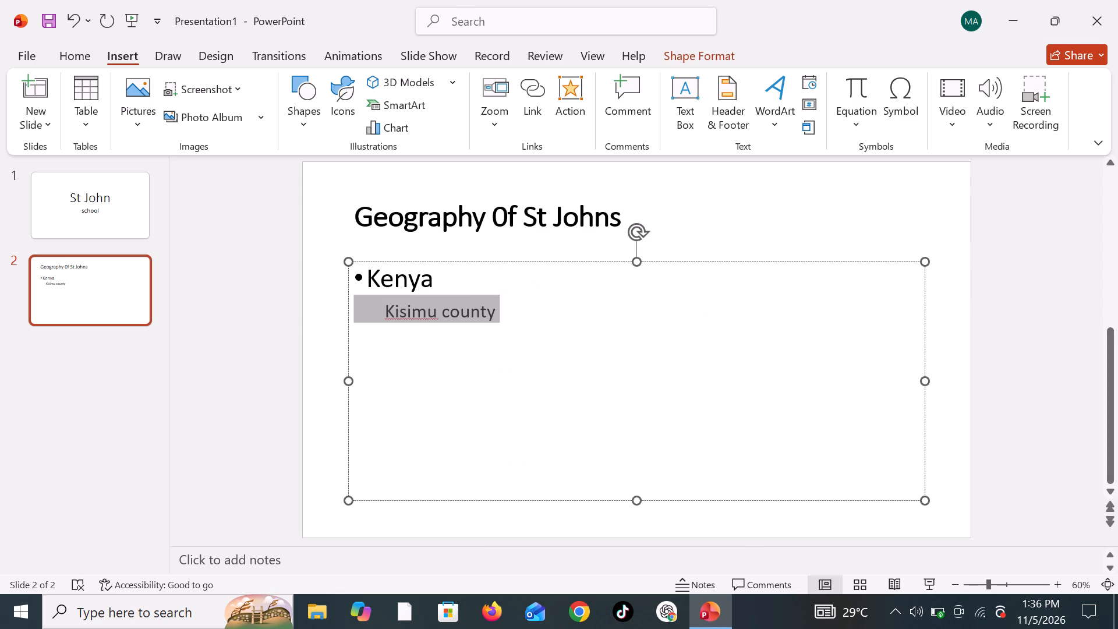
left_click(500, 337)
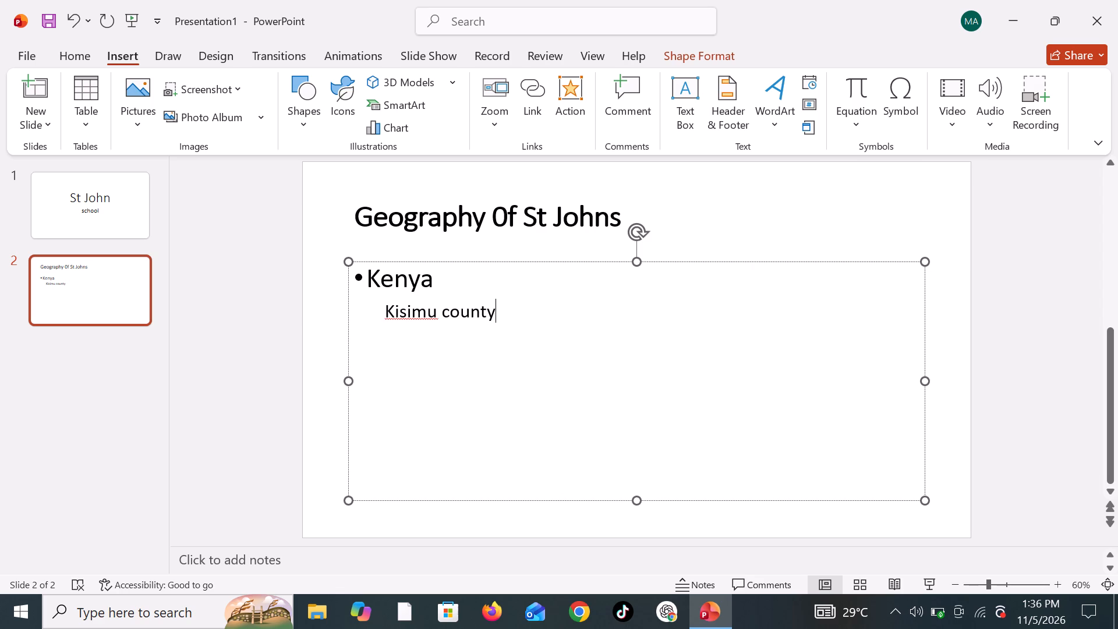
Review the title slide and the geography slide by switching back and forth between them.
scroll(473, 348, "down", 4)
scroll(470, 346, "up", 5)
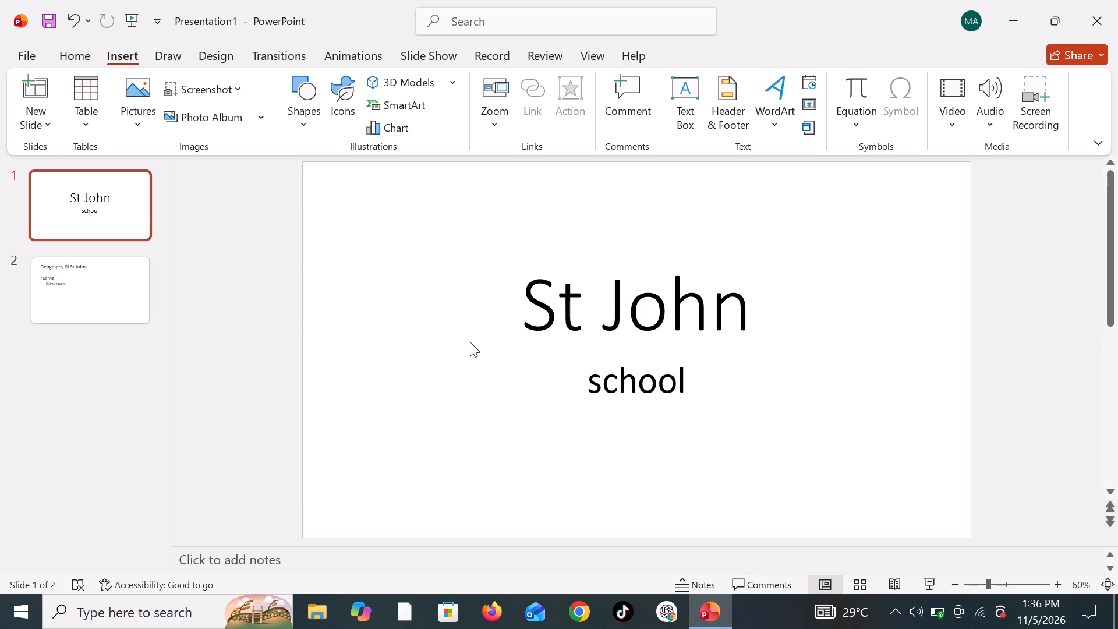
scroll(470, 342, "down", 3)
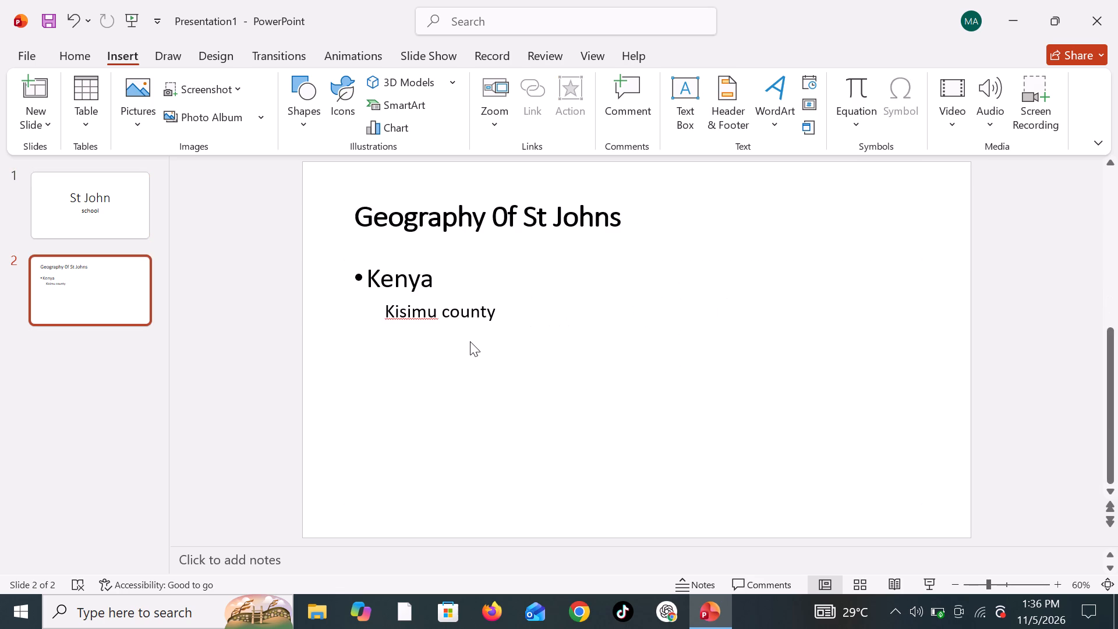
scroll(474, 333, "down", 1)
scroll(464, 318, "up", 2)
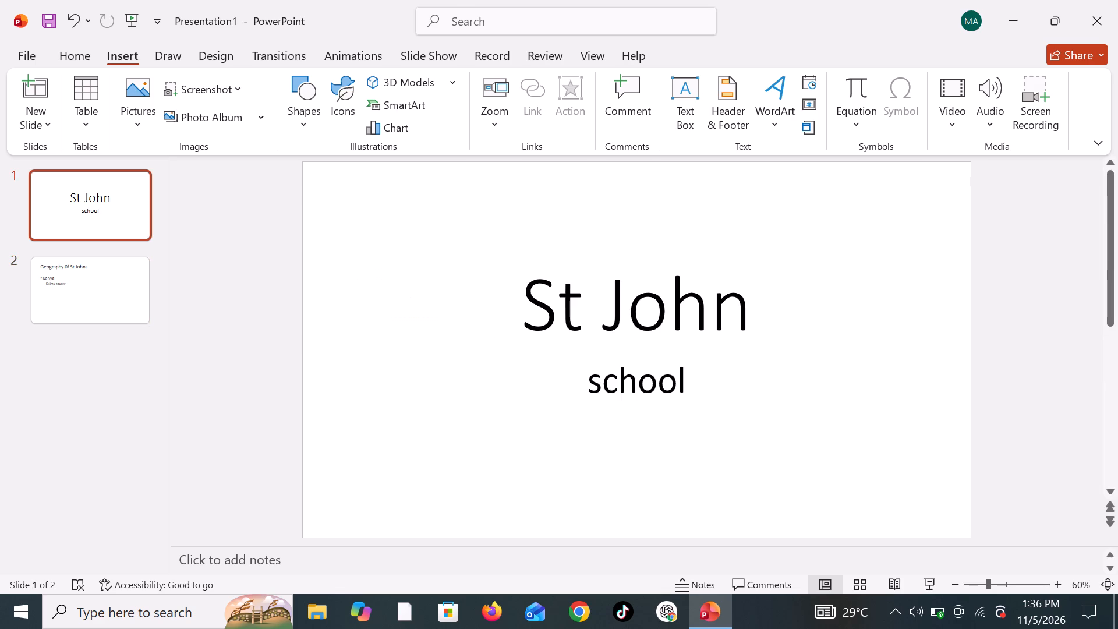
scroll(464, 318, "up", 1)
scroll(464, 318, "down", 1)
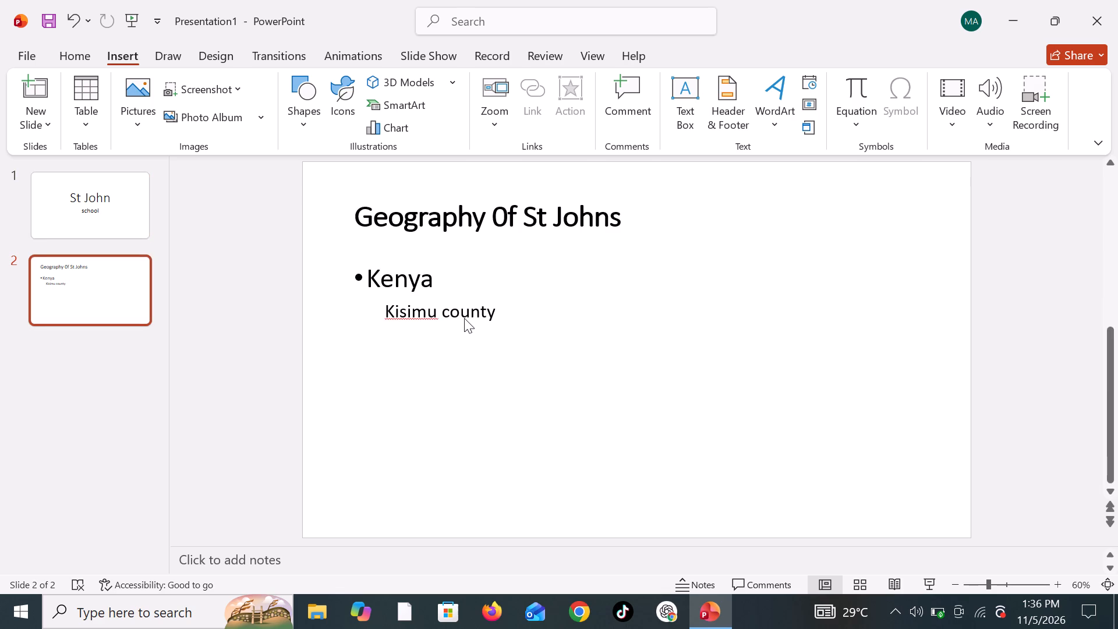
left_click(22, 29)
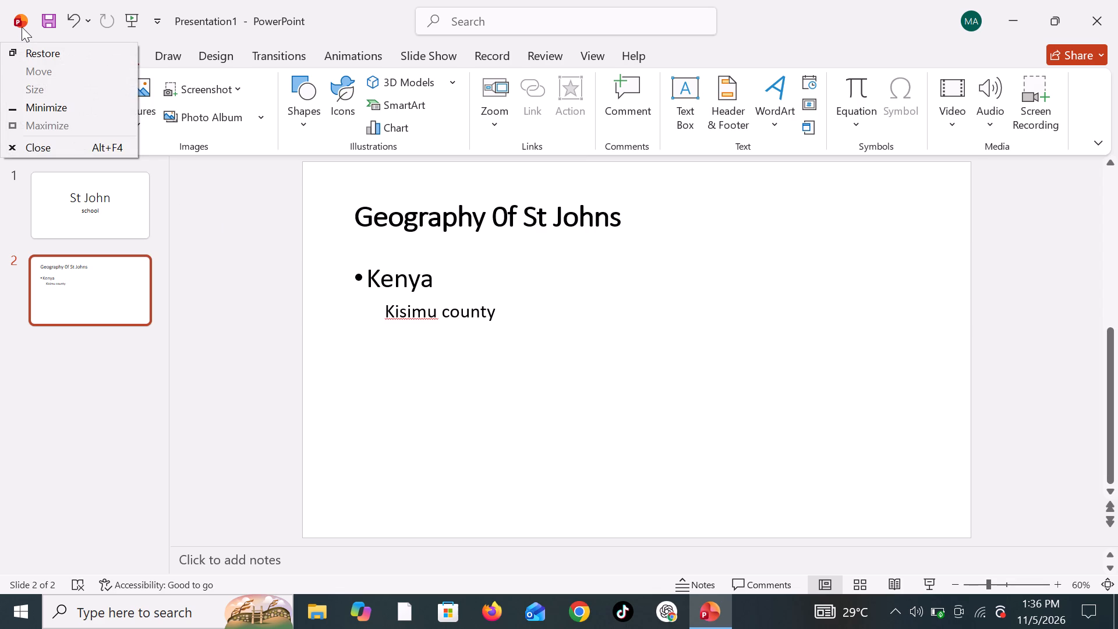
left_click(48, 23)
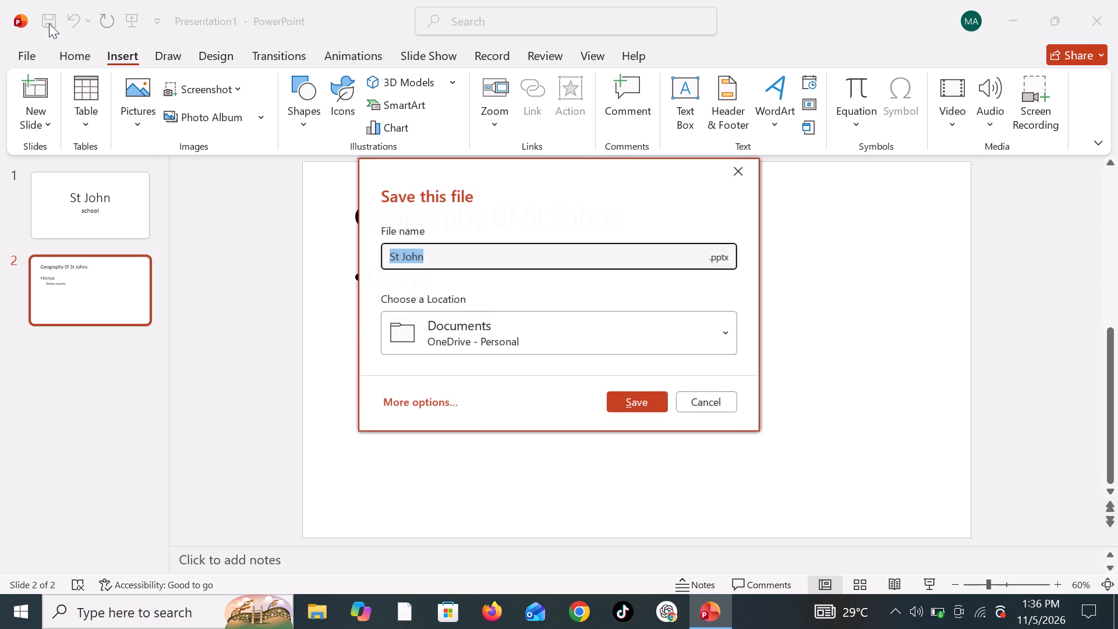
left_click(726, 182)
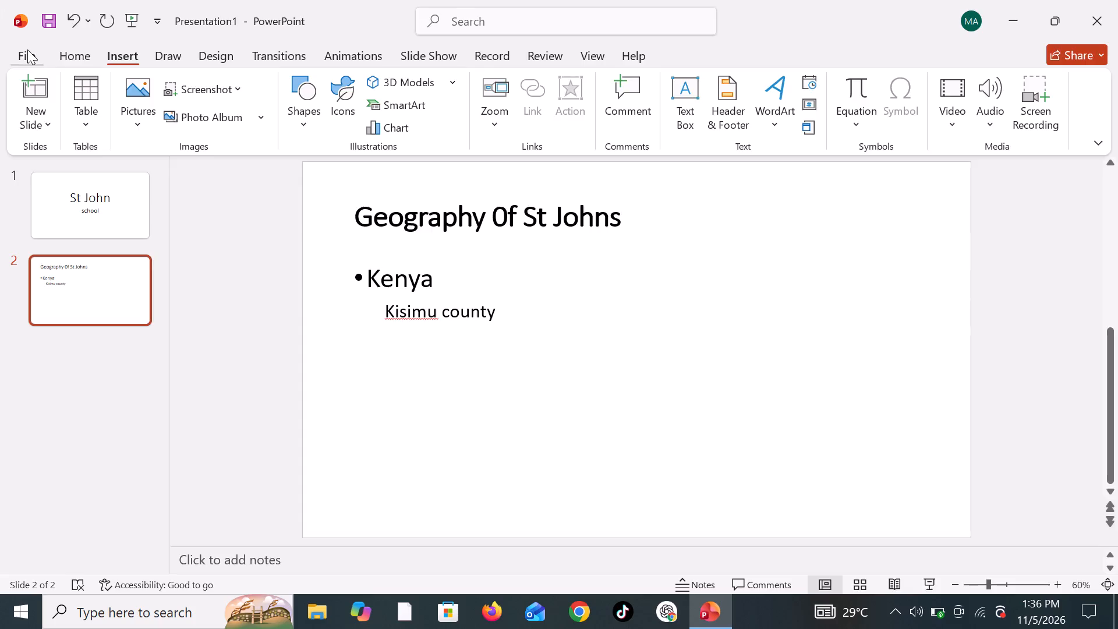
Save the presentation as "St John" in PowerPoint Presentation format, in the New Folder folder inside Documents on this PC.
left_click(27, 51)
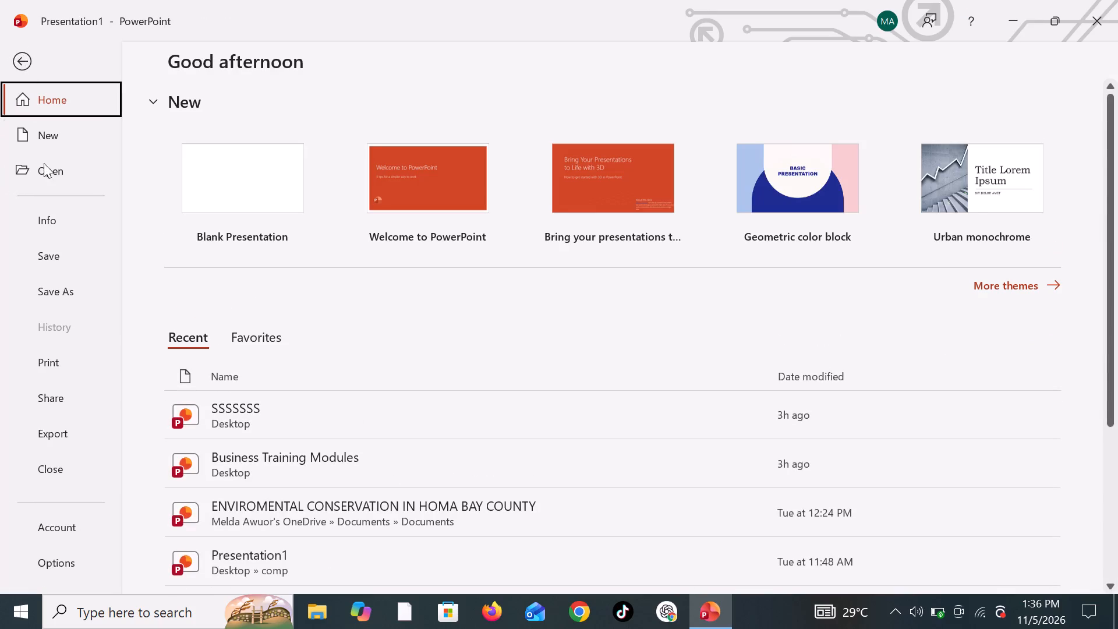
left_click(50, 258)
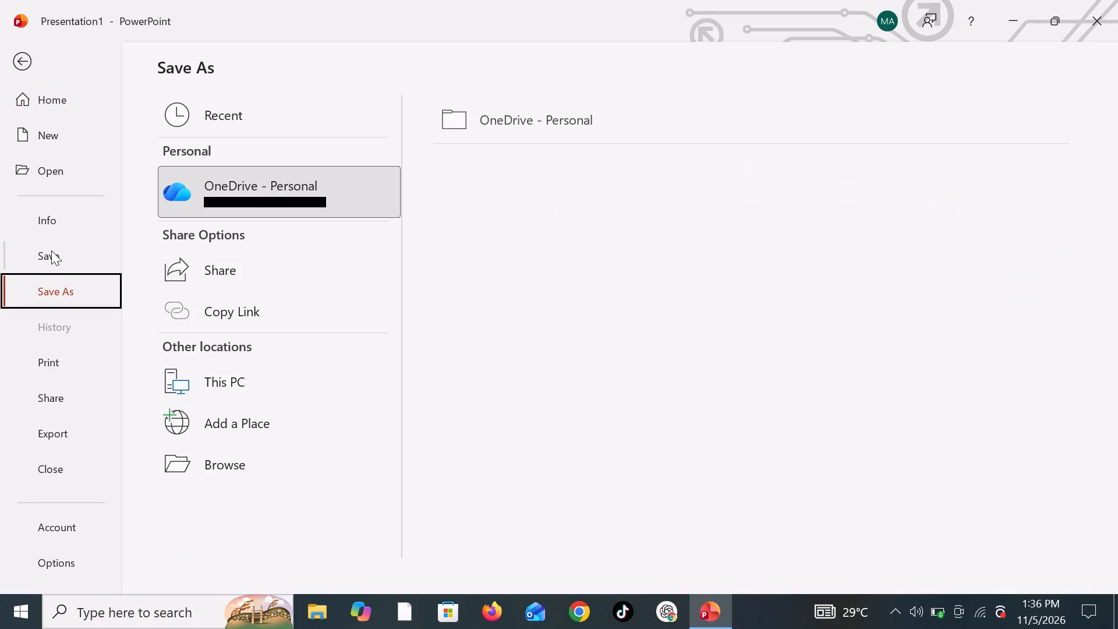
left_click(51, 250)
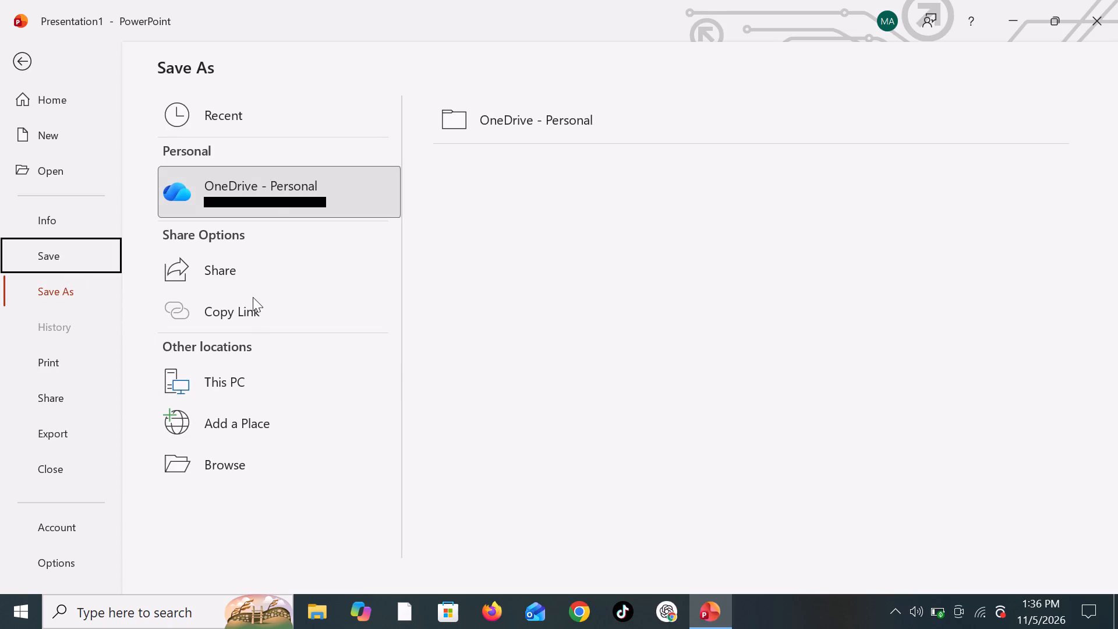
left_click(238, 462)
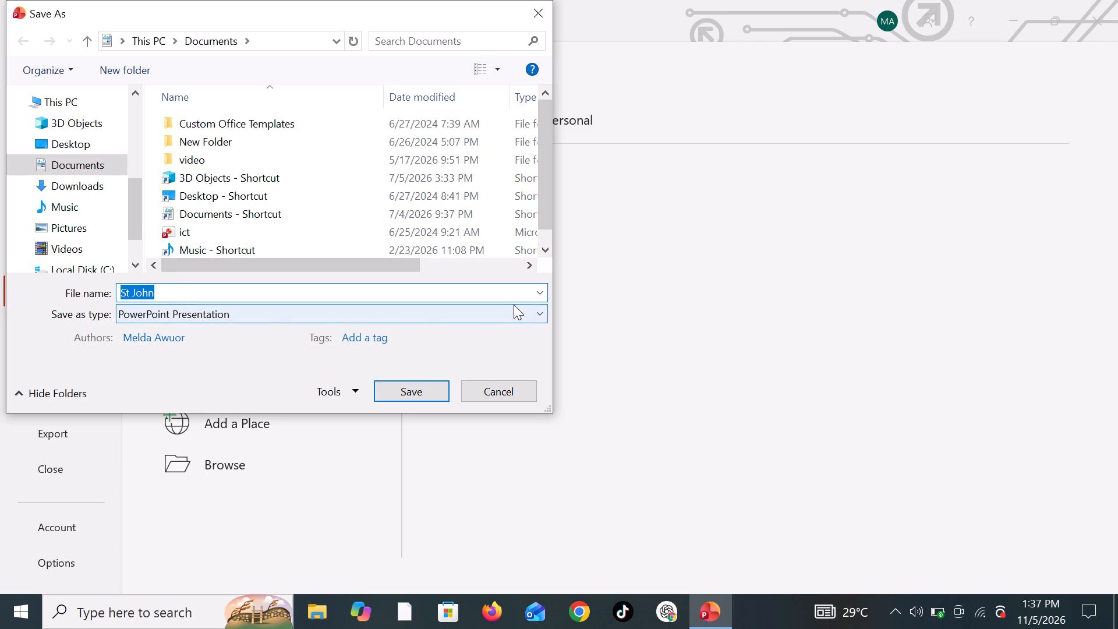
left_click(542, 312)
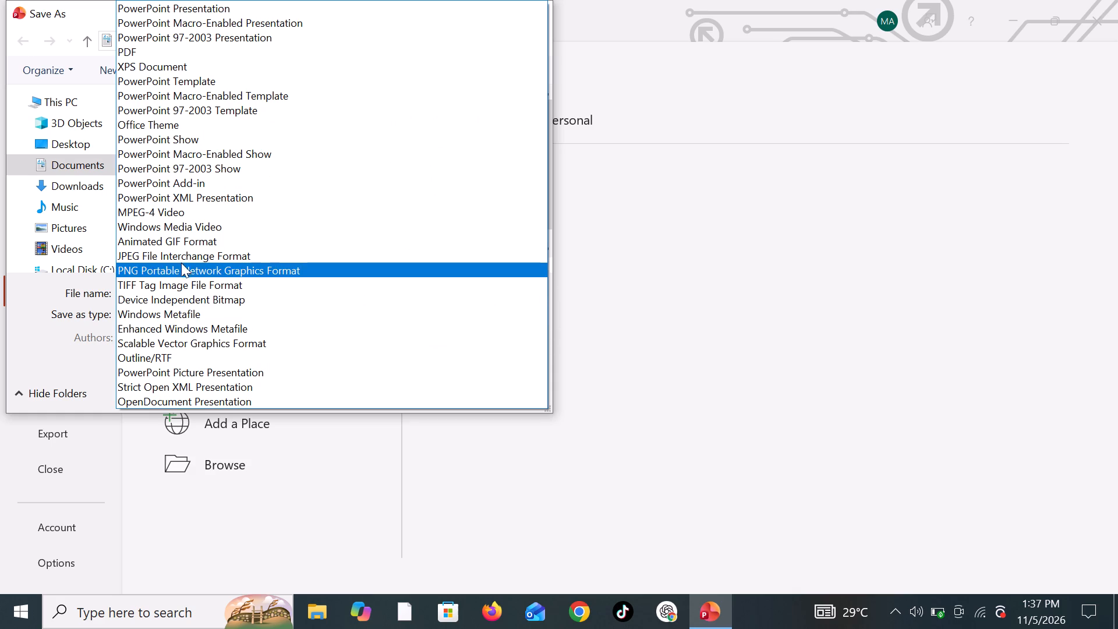
left_click(698, 159)
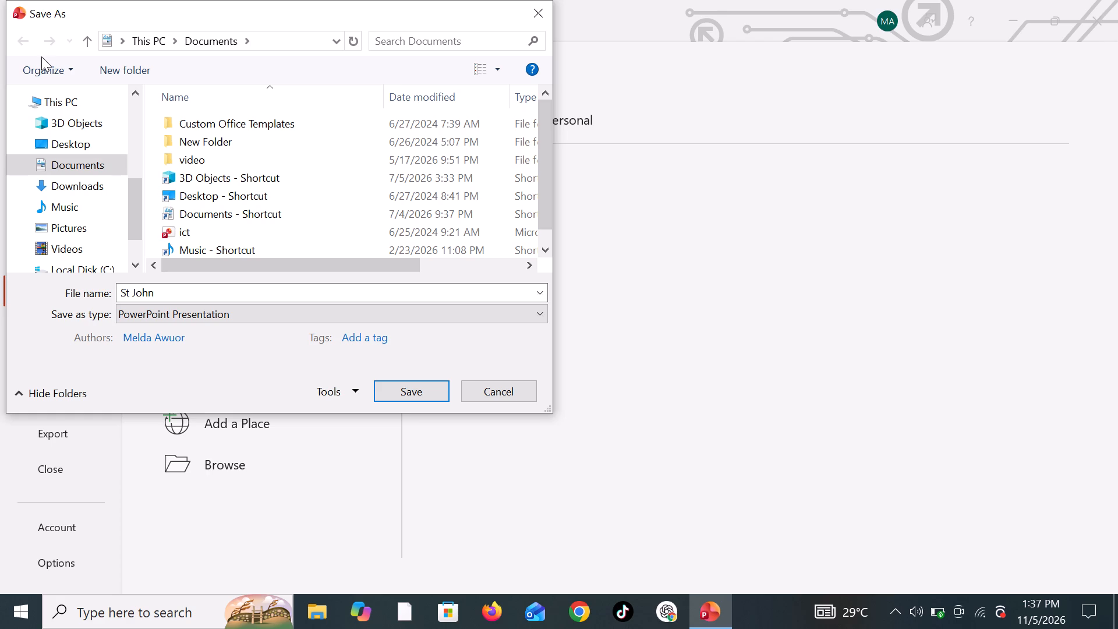
left_click(197, 146)
left_click(197, 140)
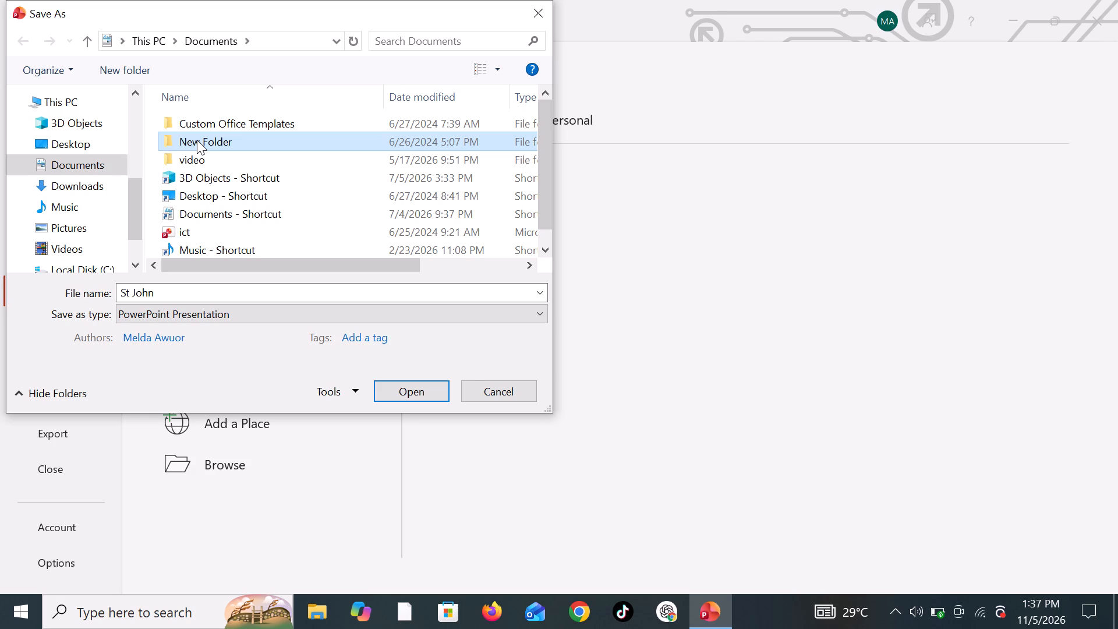
left_click(200, 142)
left_click(201, 139)
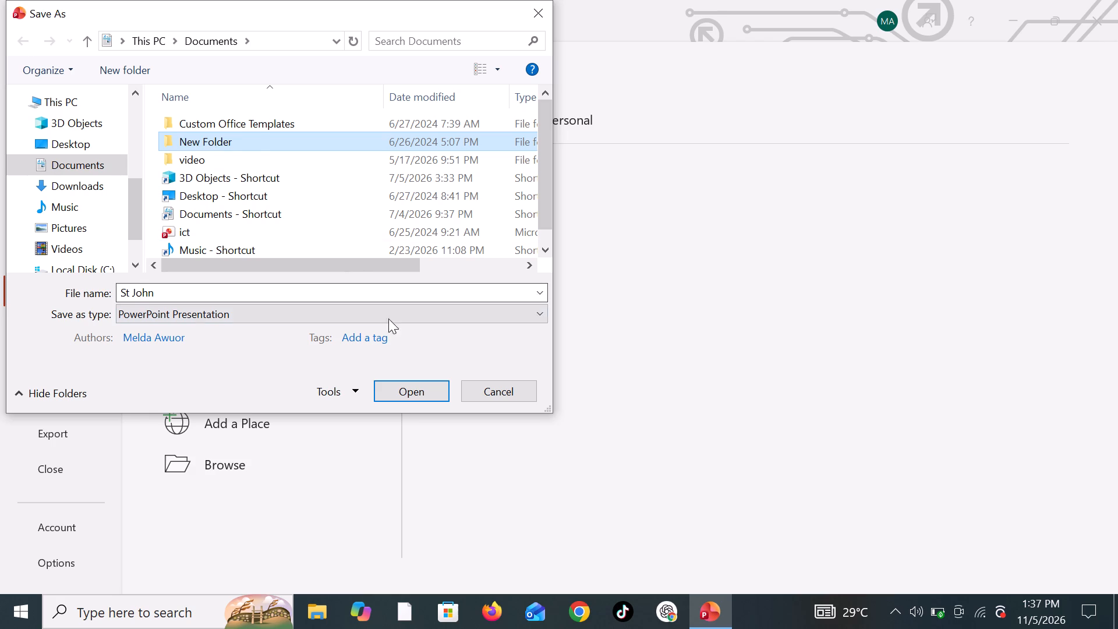
left_click(403, 389)
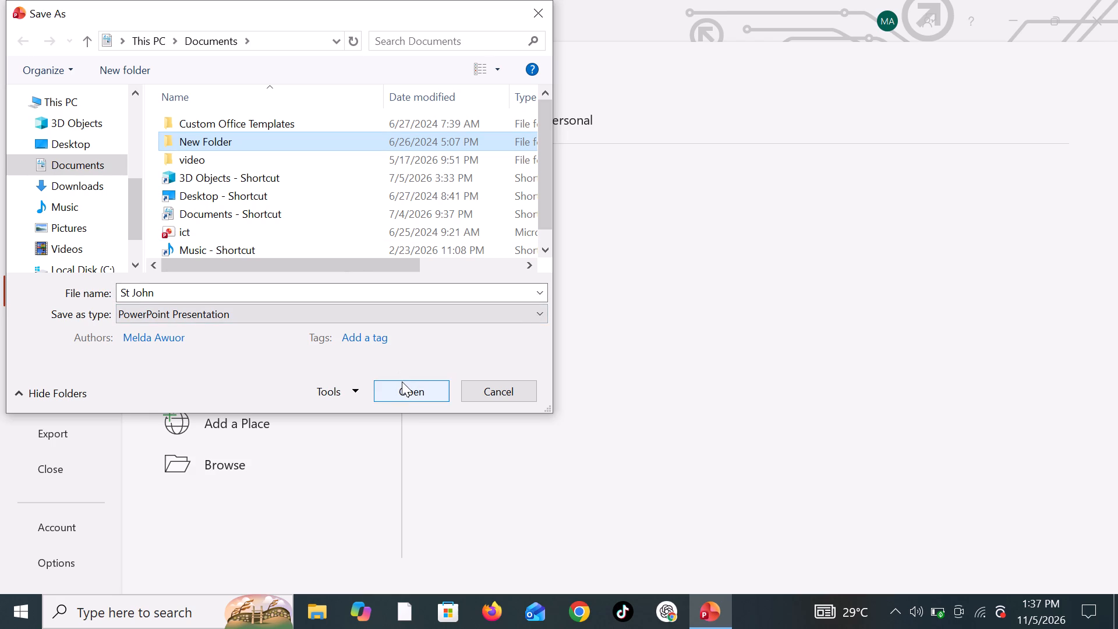
left_click(401, 393)
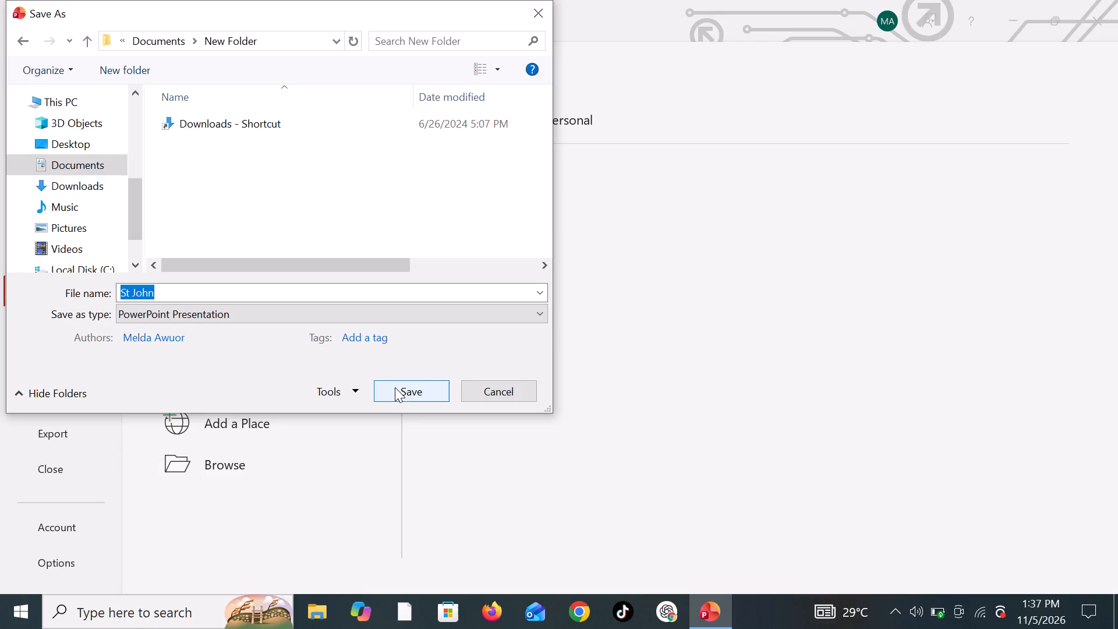
left_click(394, 383)
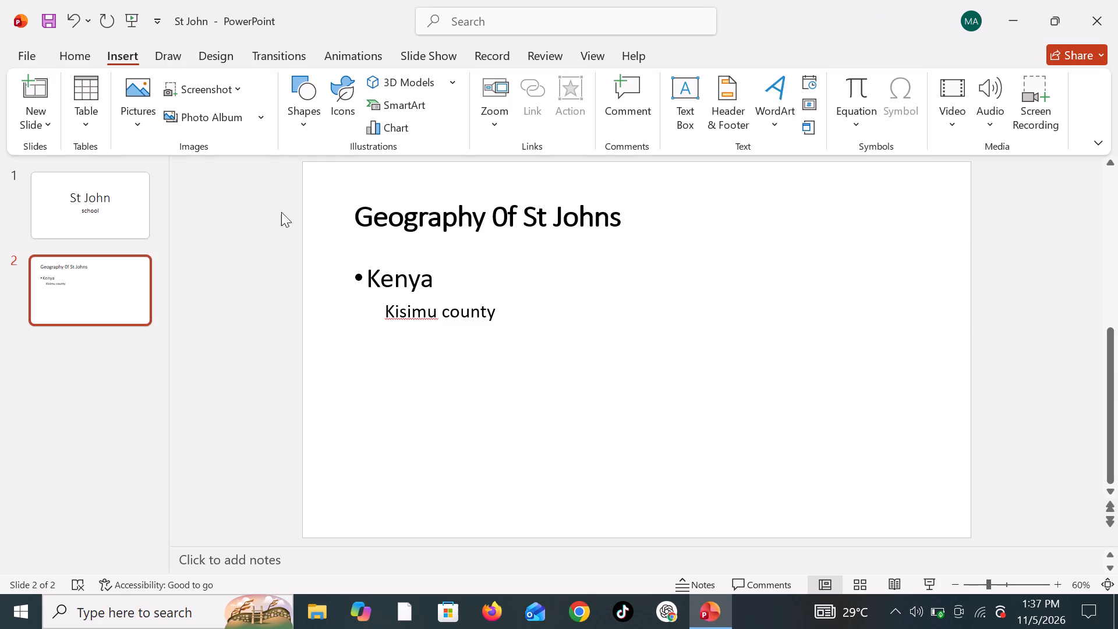
Review the saved presentation by switching back and forth between the title slide and the geography slide.
scroll(271, 83, "down", 1)
scroll(271, 82, "up", 3)
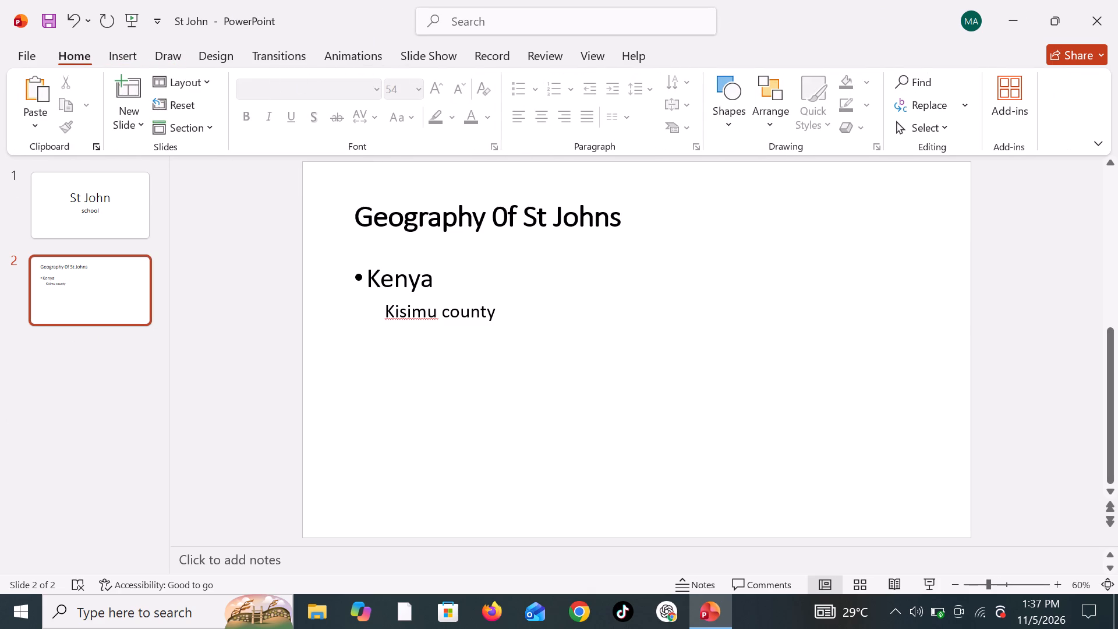
scroll(373, 231, "down", 4)
scroll(404, 235, "up", 4)
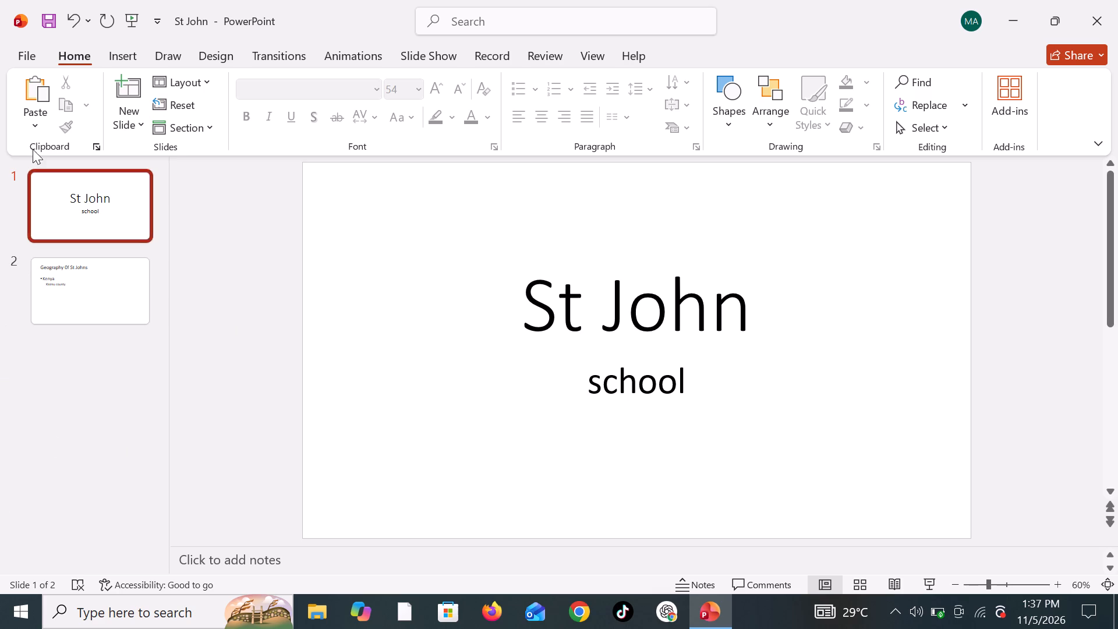
left_click(193, 15)
double_click(193, 17)
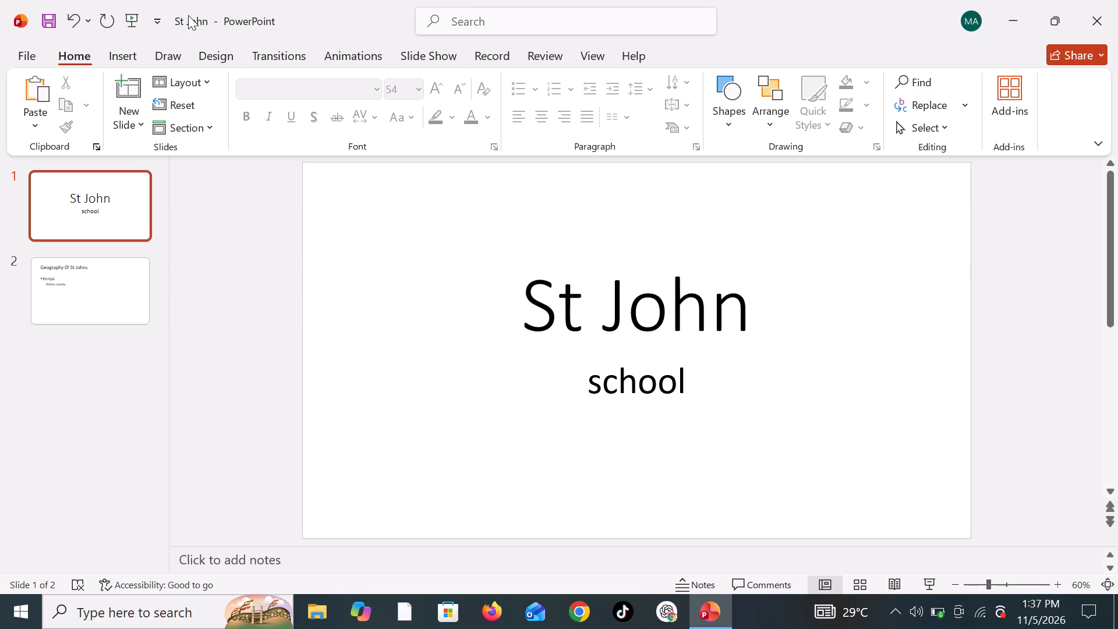
right_click_drag(189, 5, 181, 6)
left_click(225, 282)
scroll(245, 260, "down", 4)
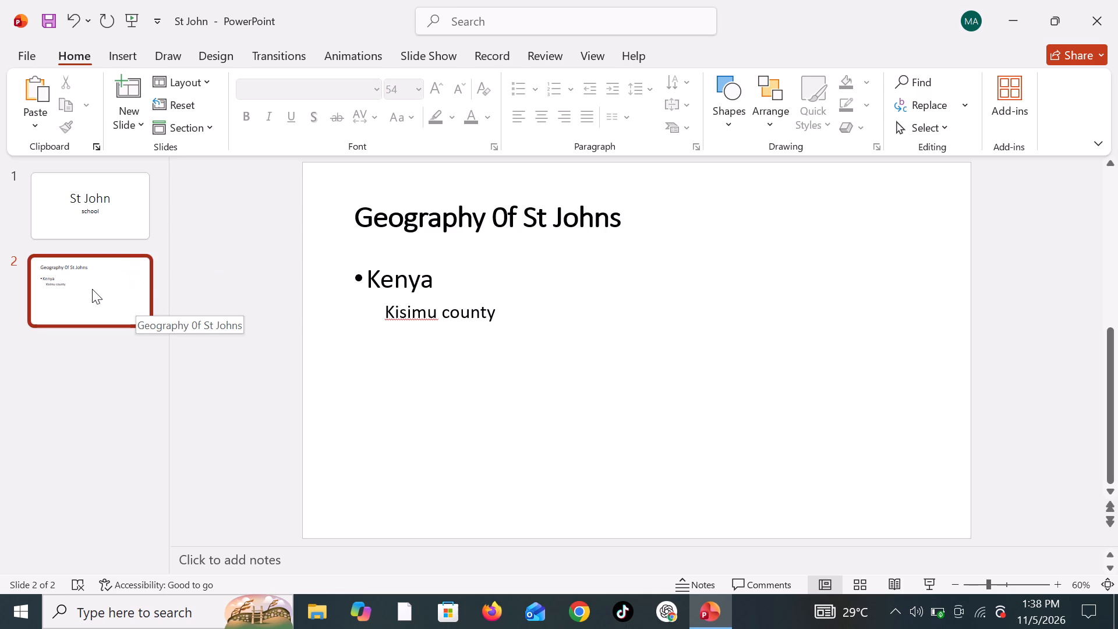
scroll(187, 304, "down", 2)
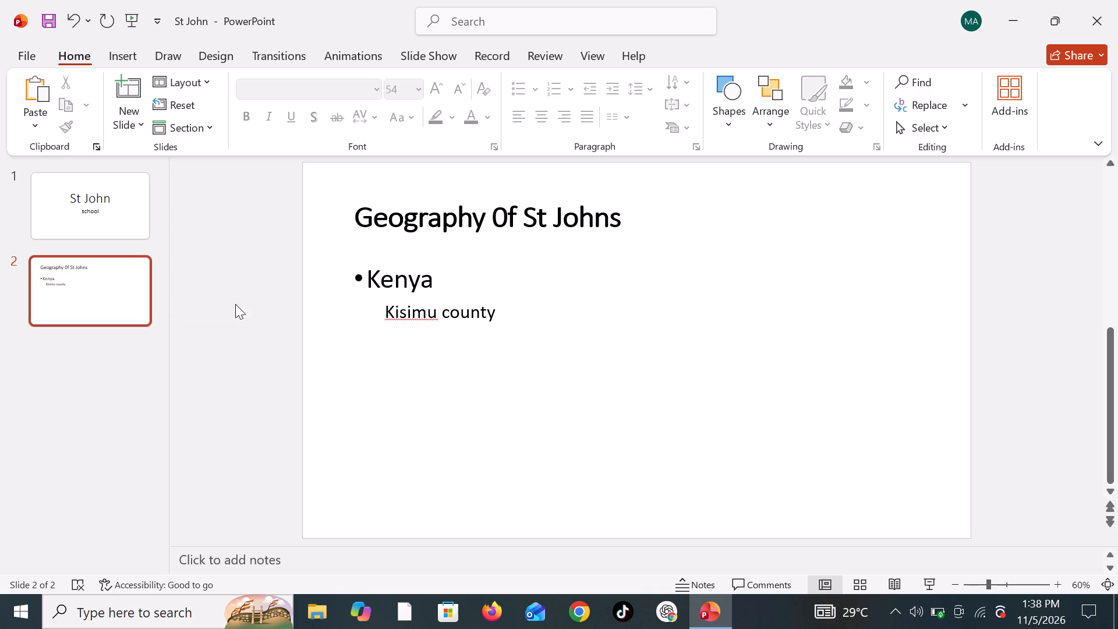
scroll(235, 304, "down", 1)
scroll(362, 258, "up", 7)
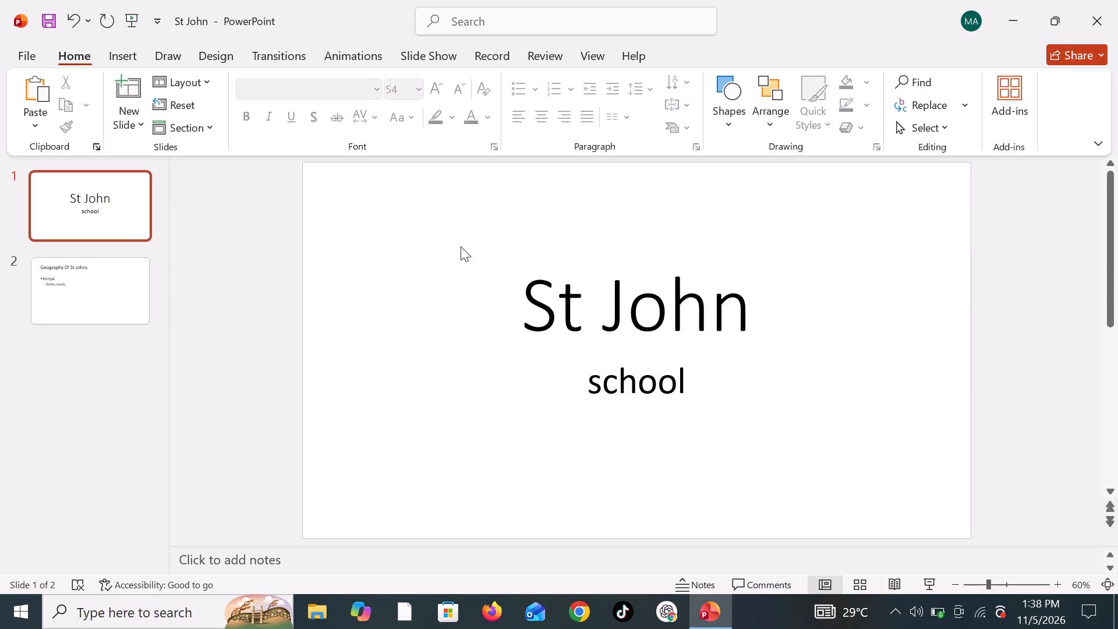
scroll(459, 256, "down", 3)
scroll(457, 253, "up", 7)
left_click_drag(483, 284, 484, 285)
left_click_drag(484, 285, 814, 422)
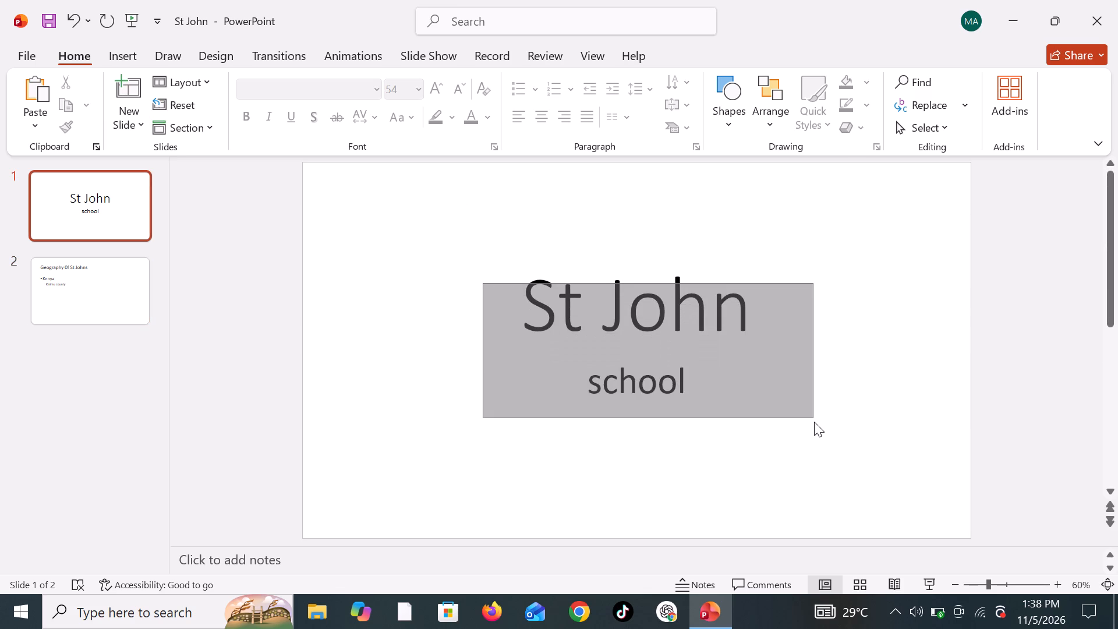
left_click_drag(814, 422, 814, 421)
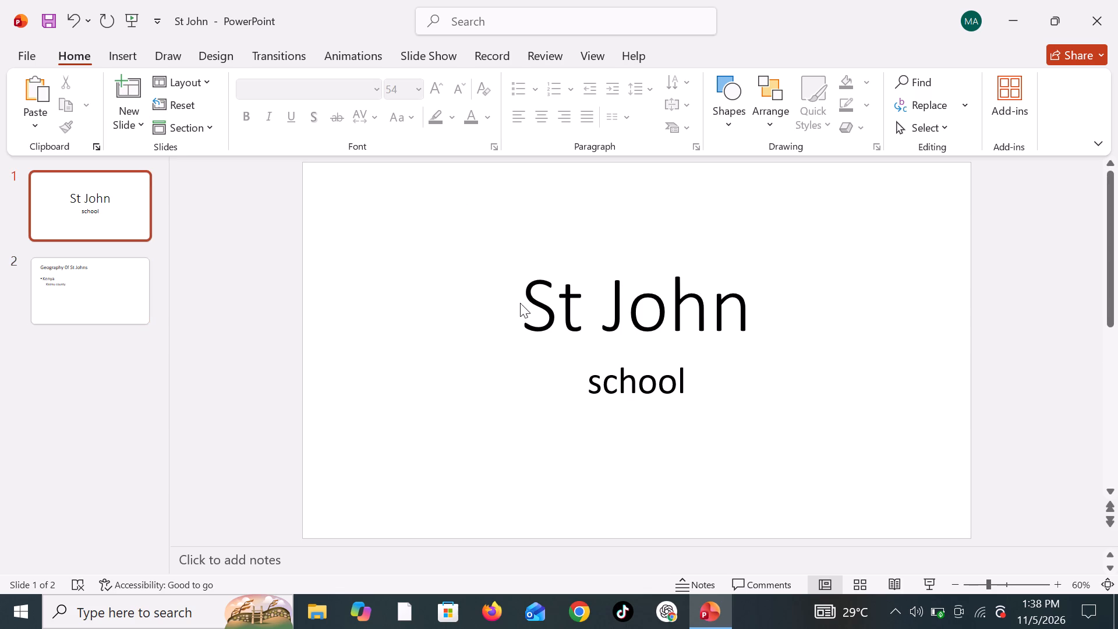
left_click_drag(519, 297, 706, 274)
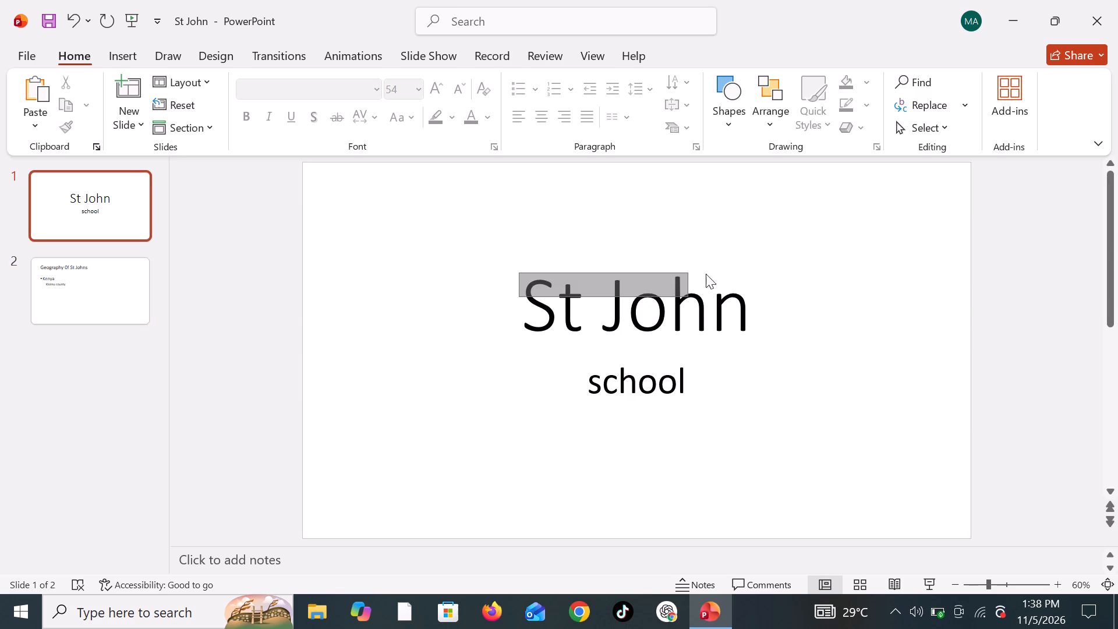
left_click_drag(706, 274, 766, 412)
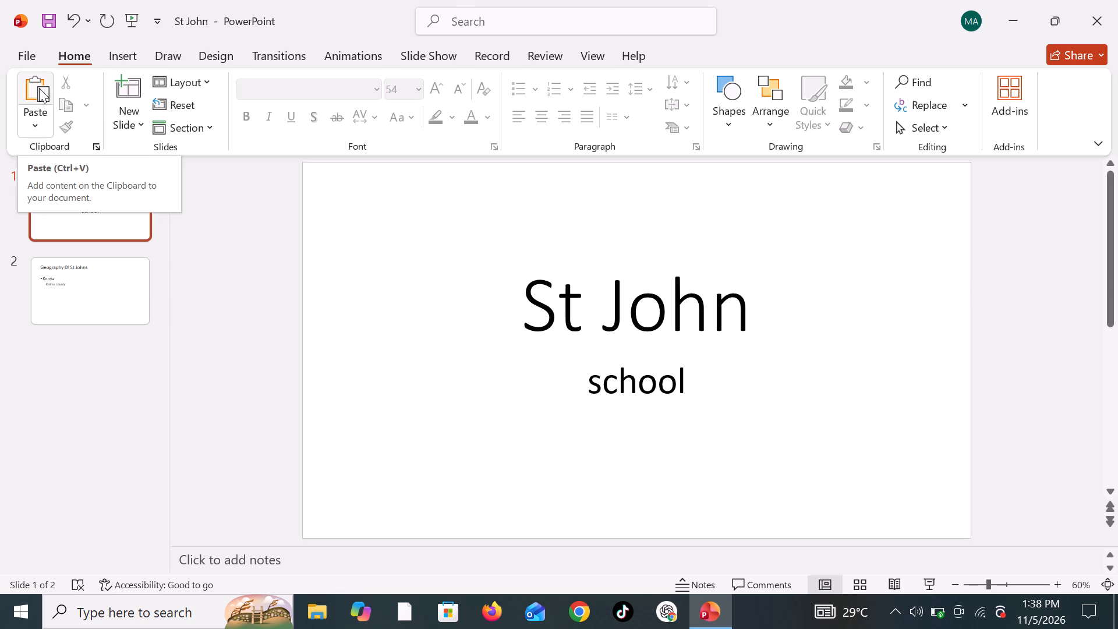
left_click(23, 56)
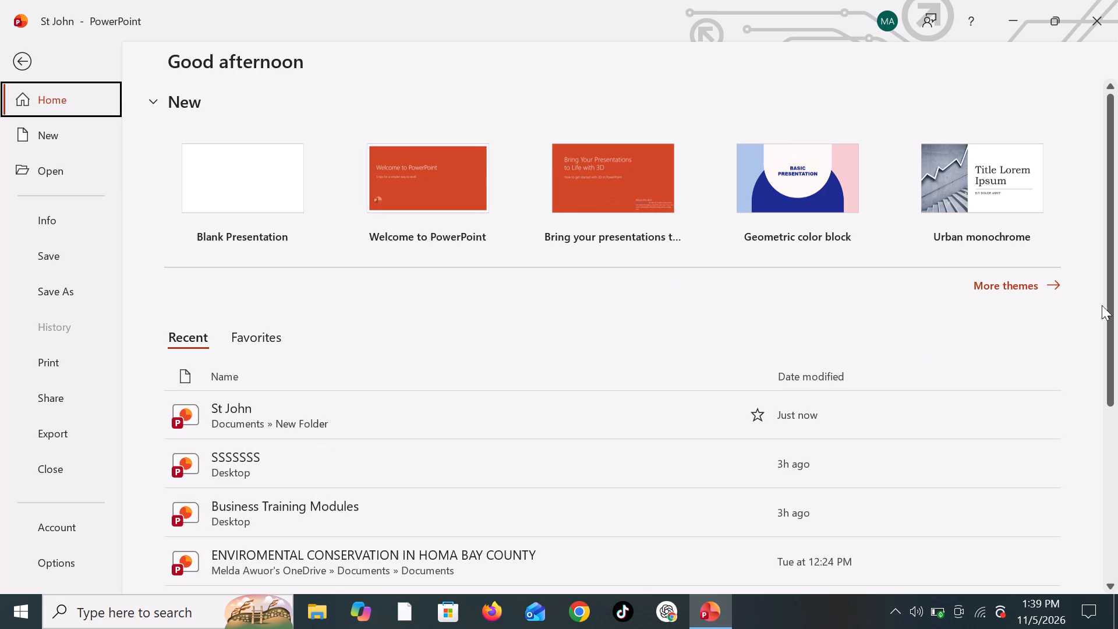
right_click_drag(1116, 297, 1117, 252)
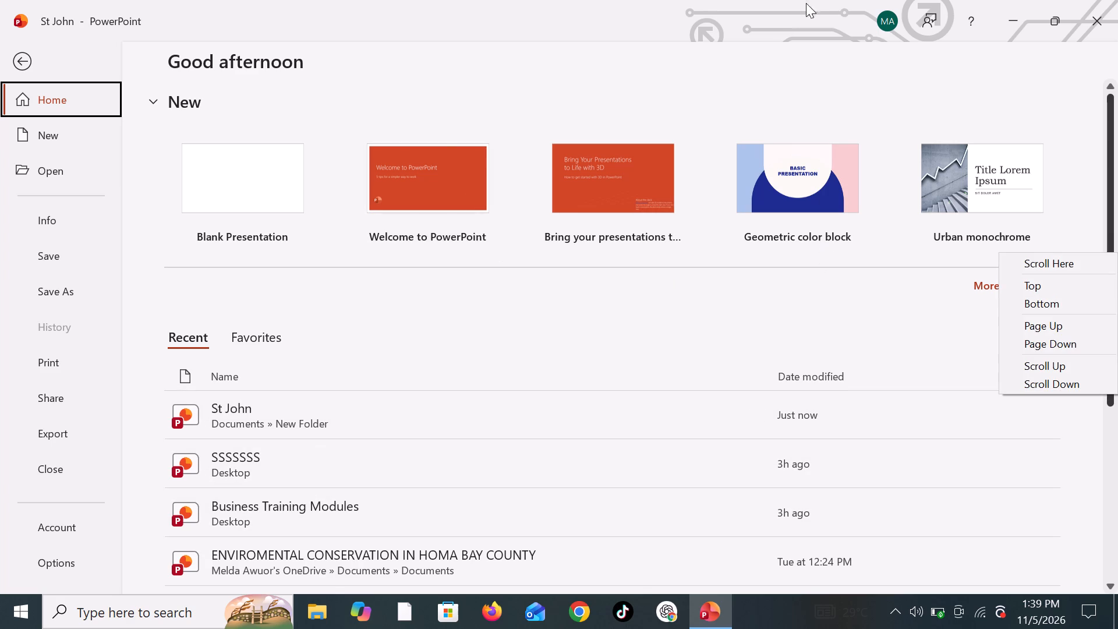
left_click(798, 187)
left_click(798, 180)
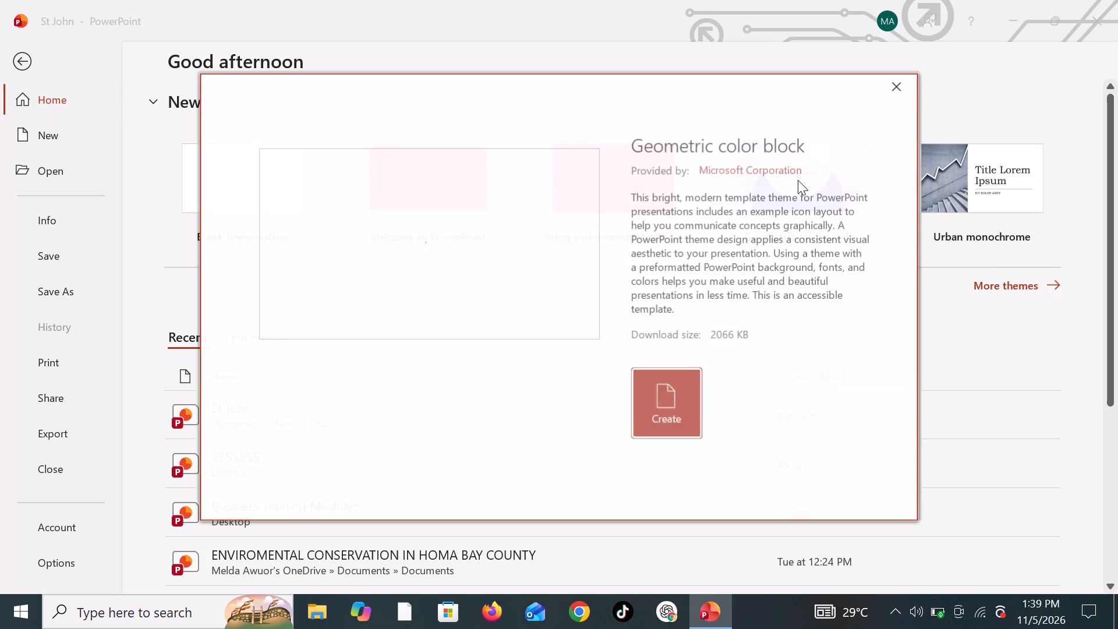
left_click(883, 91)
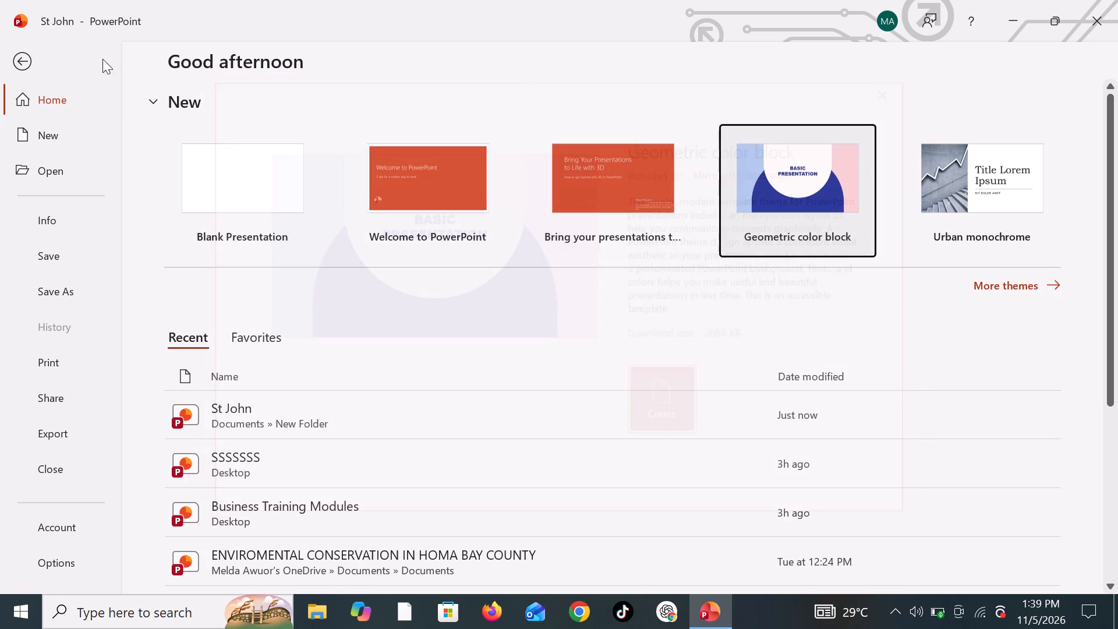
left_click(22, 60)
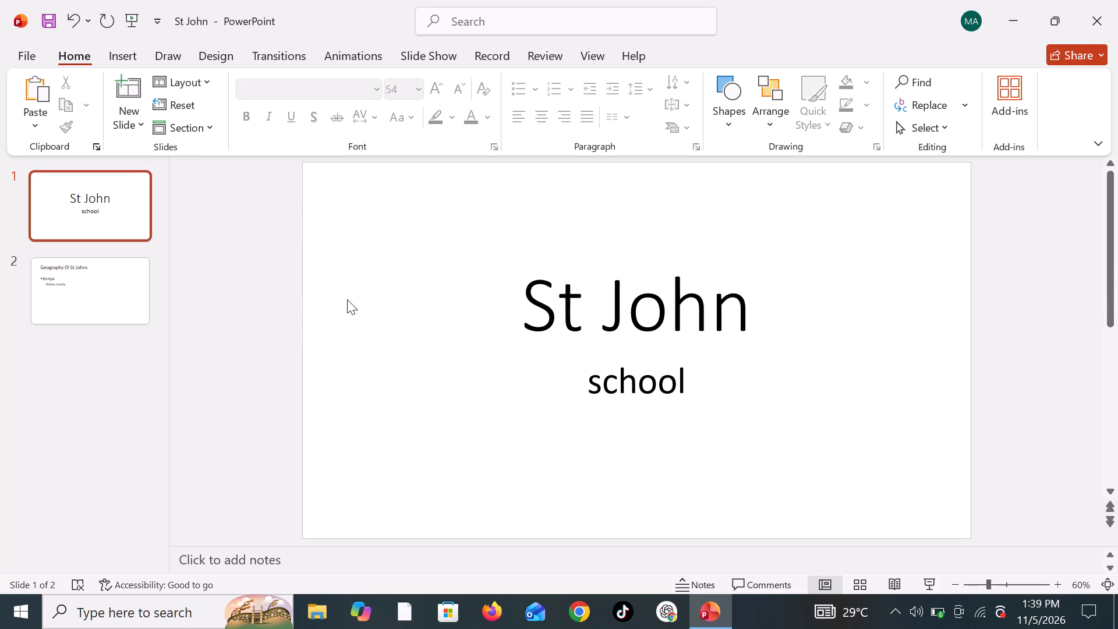
Apply the white design theme with the muted brown, tan and olive accent colours to the presentation.
left_click(61, 218)
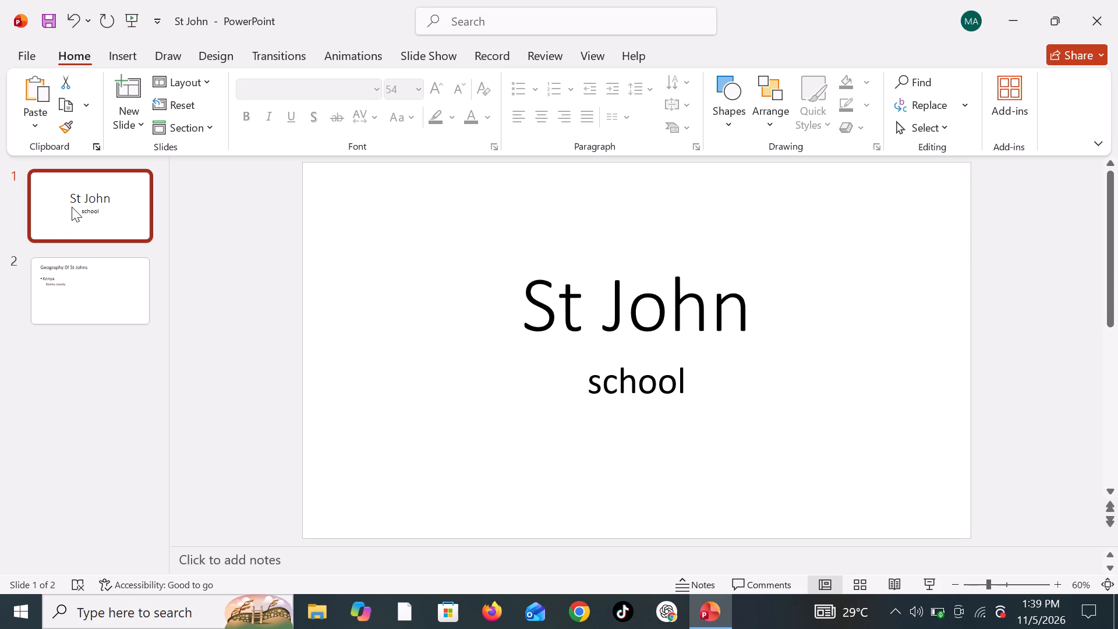
left_click(129, 59)
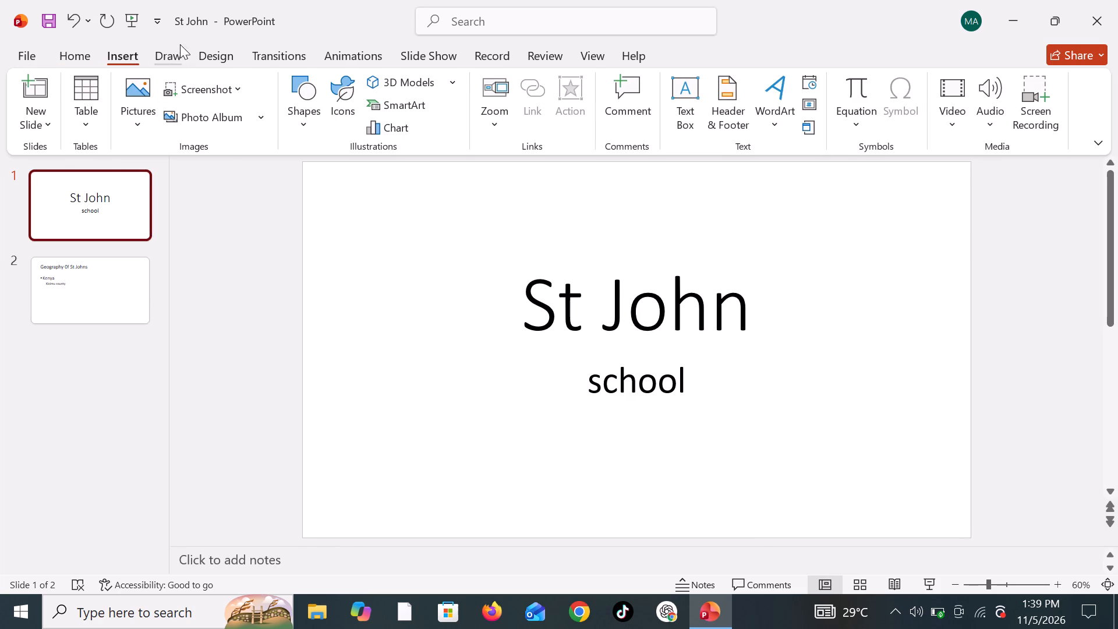
left_click(199, 48)
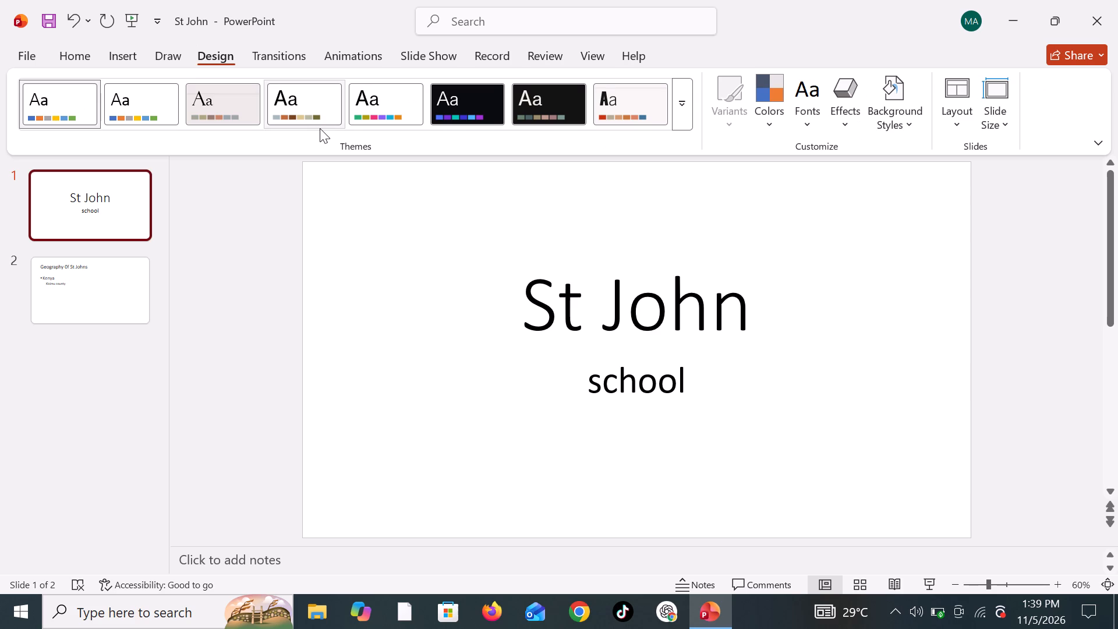
left_click(317, 108)
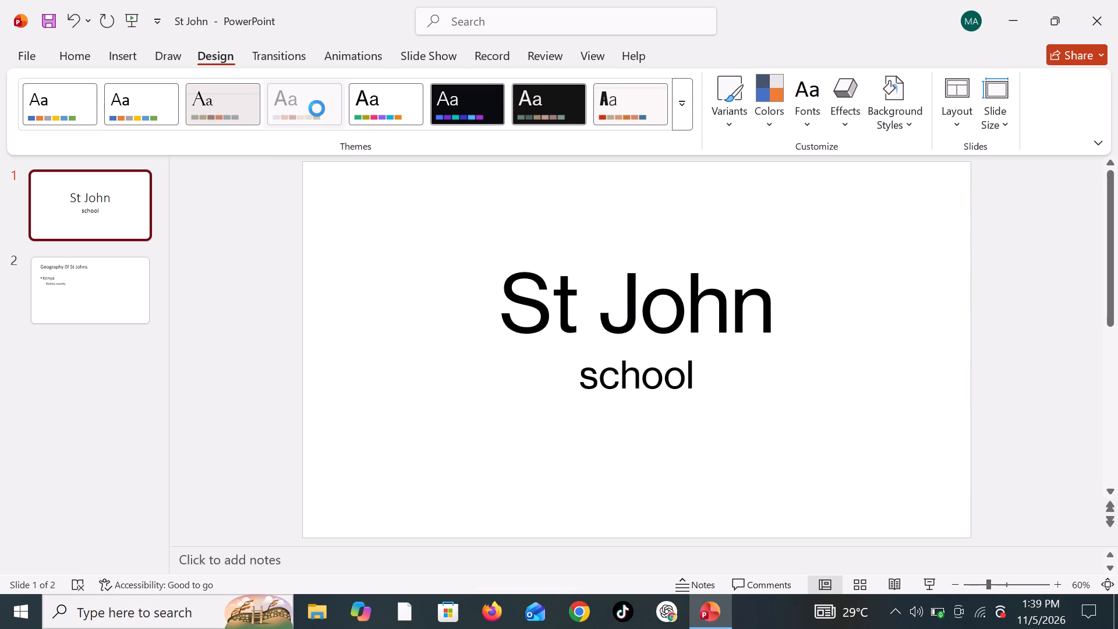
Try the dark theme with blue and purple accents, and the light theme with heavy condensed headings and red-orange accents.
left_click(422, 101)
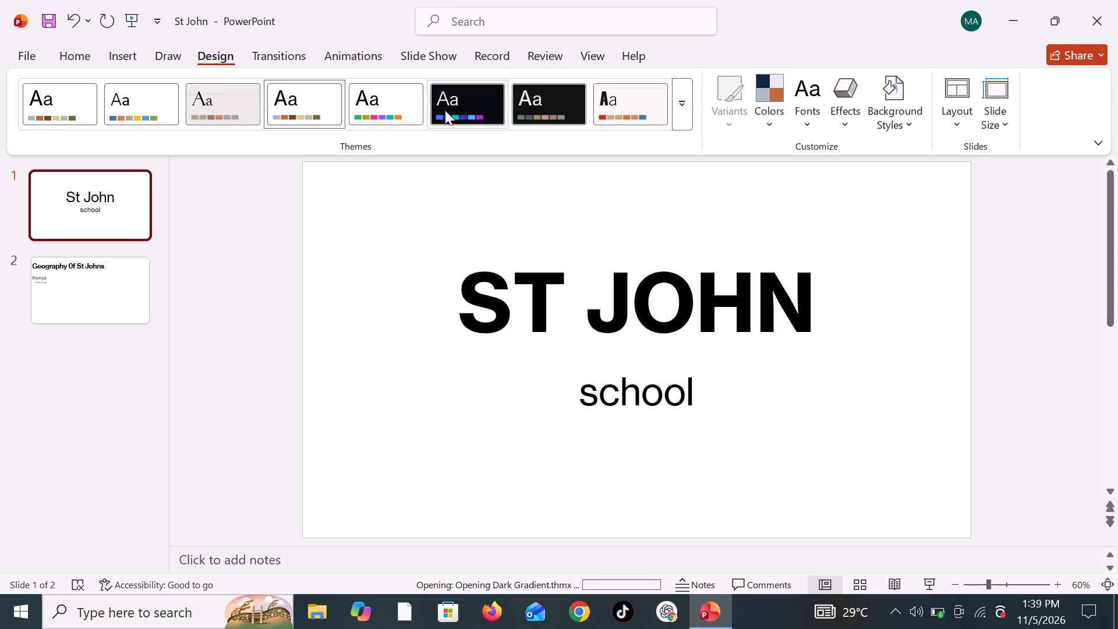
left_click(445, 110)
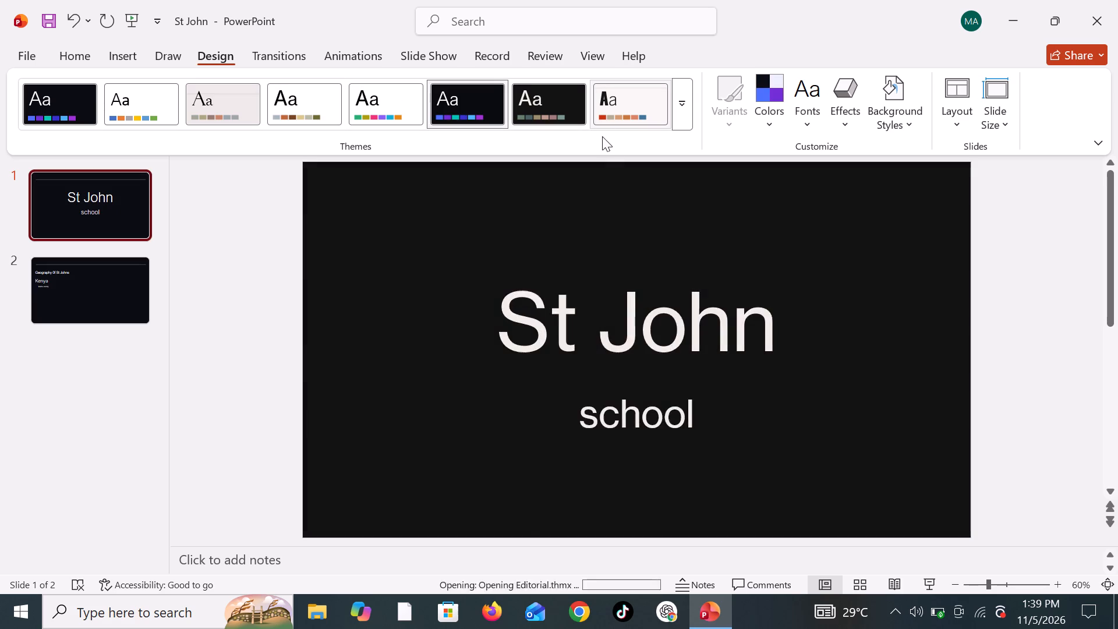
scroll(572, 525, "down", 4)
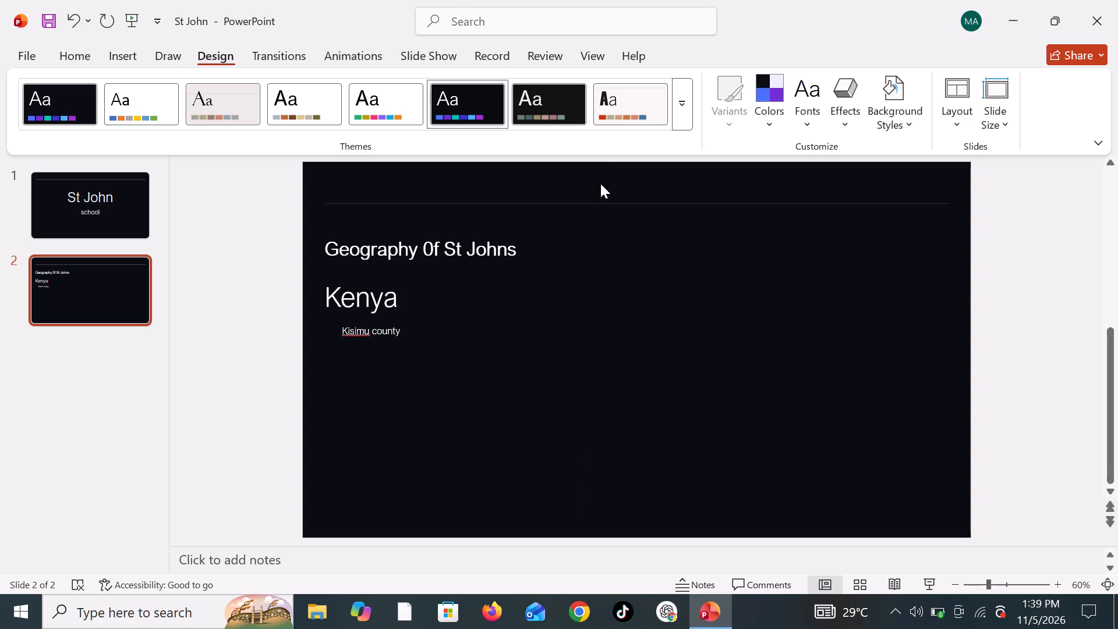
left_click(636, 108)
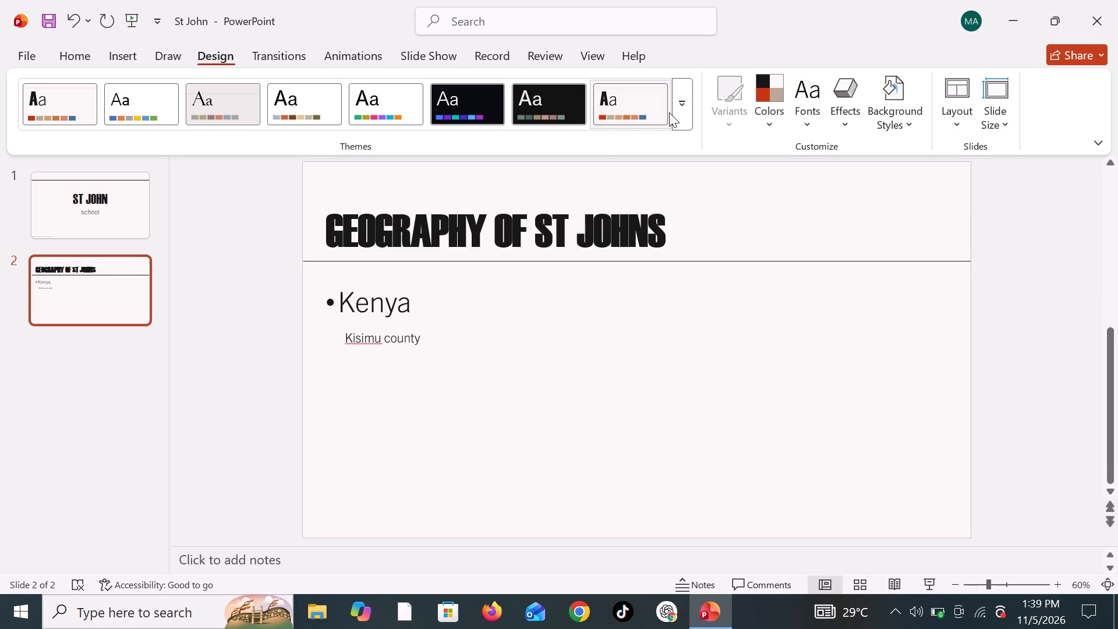
Apply the Film Burn theme, with its purple, orange and black gradient, to the presentation.
left_click(686, 107)
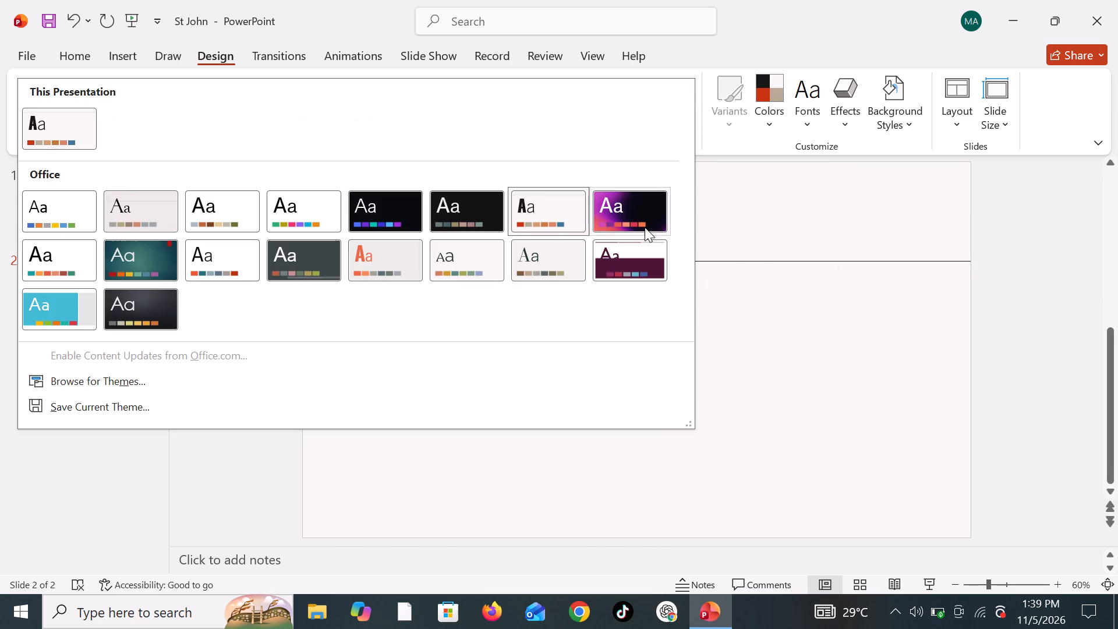
left_click(630, 213)
Review the new theme on the title slide and the geography slide by switching back and forth between them.
scroll(618, 349, "down", 2)
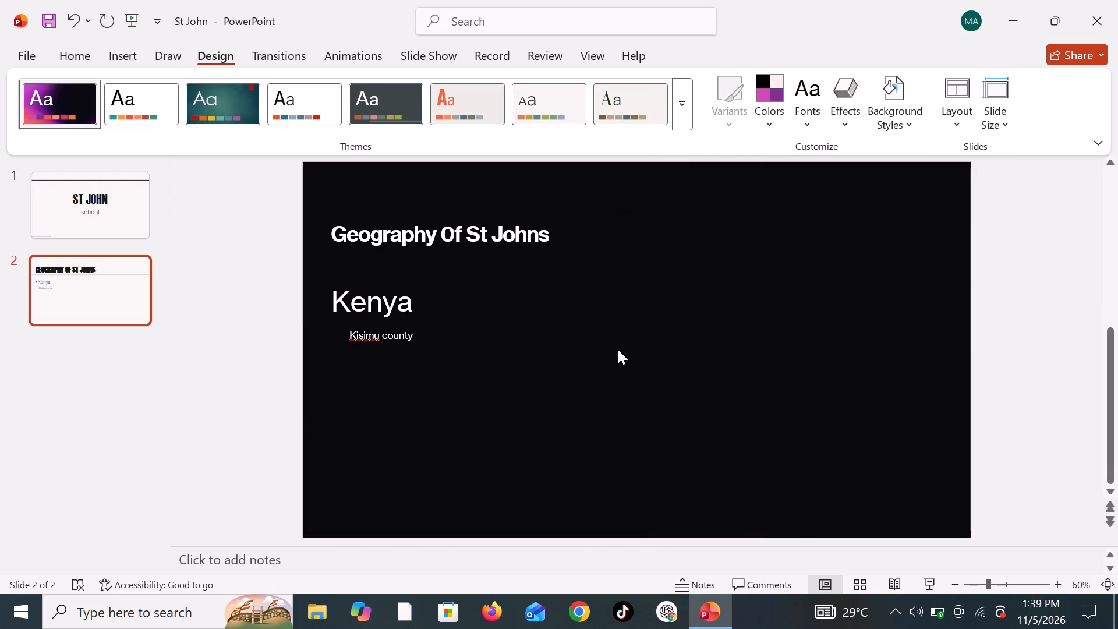
scroll(618, 347, "up", 5)
scroll(618, 344, "down", 1)
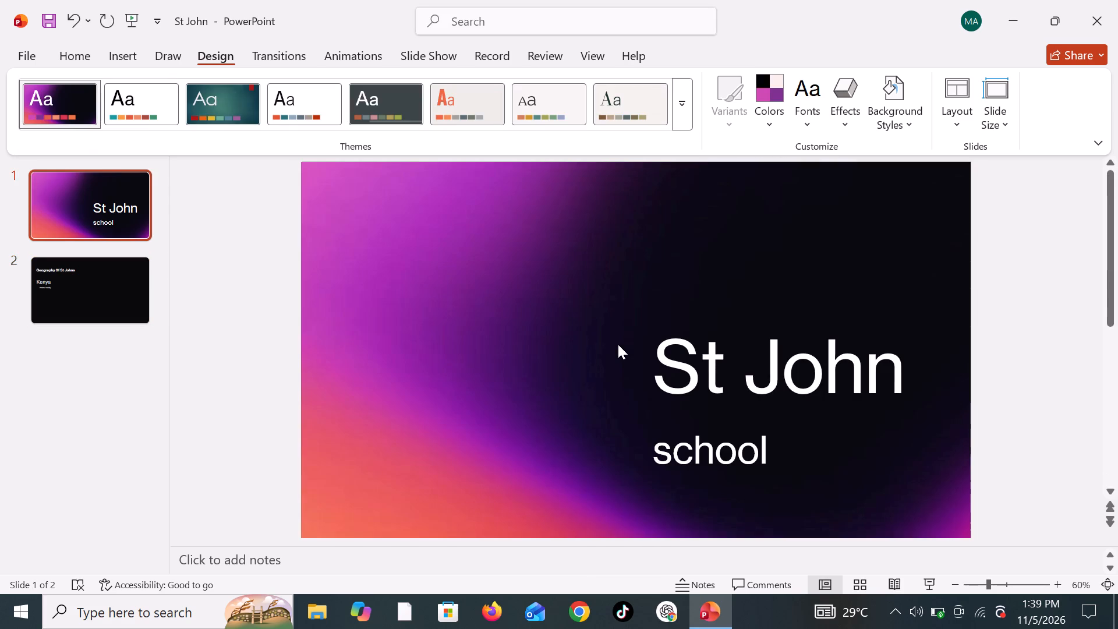
scroll(618, 344, "down", 1)
scroll(618, 344, "up", 2)
scroll(618, 340, "down", 1)
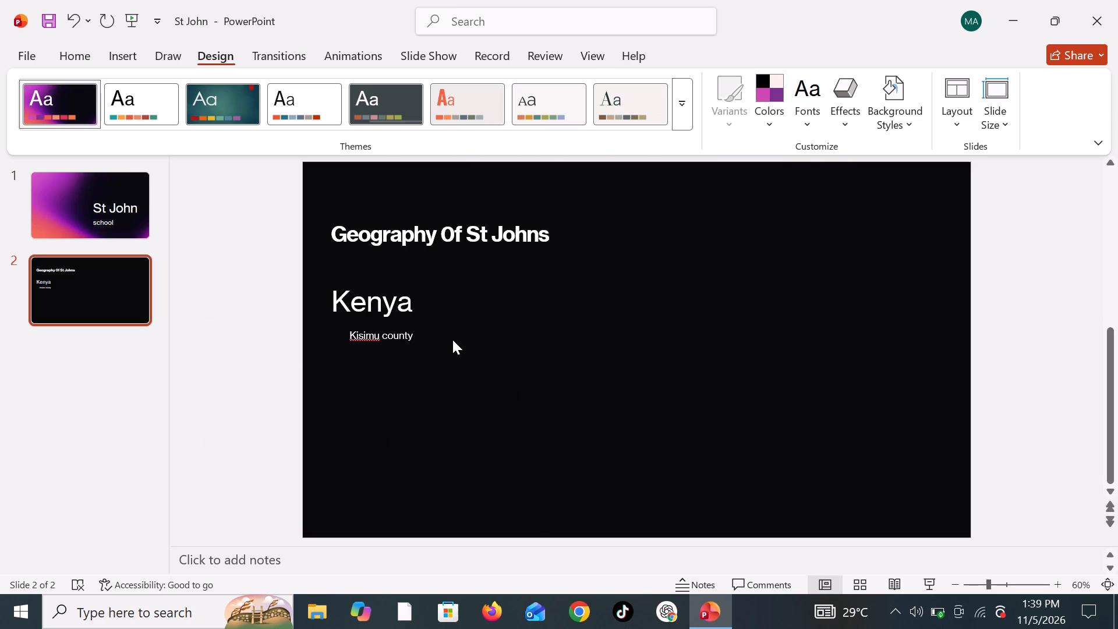
scroll(452, 341, "down", 1)
scroll(452, 342, "up", 1)
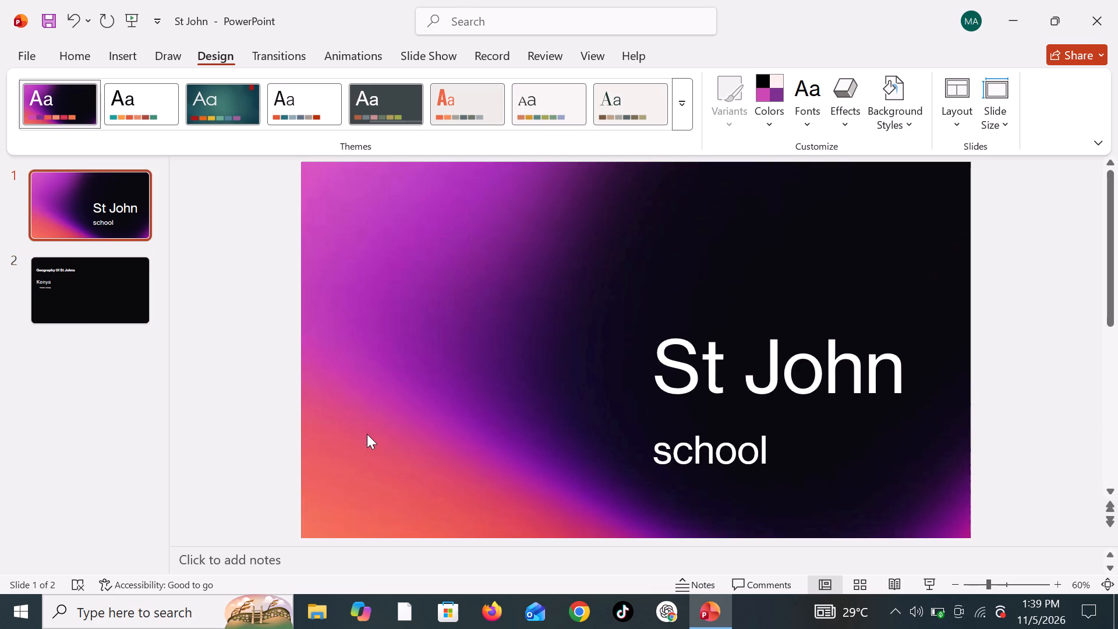
scroll(377, 432, "down", 1)
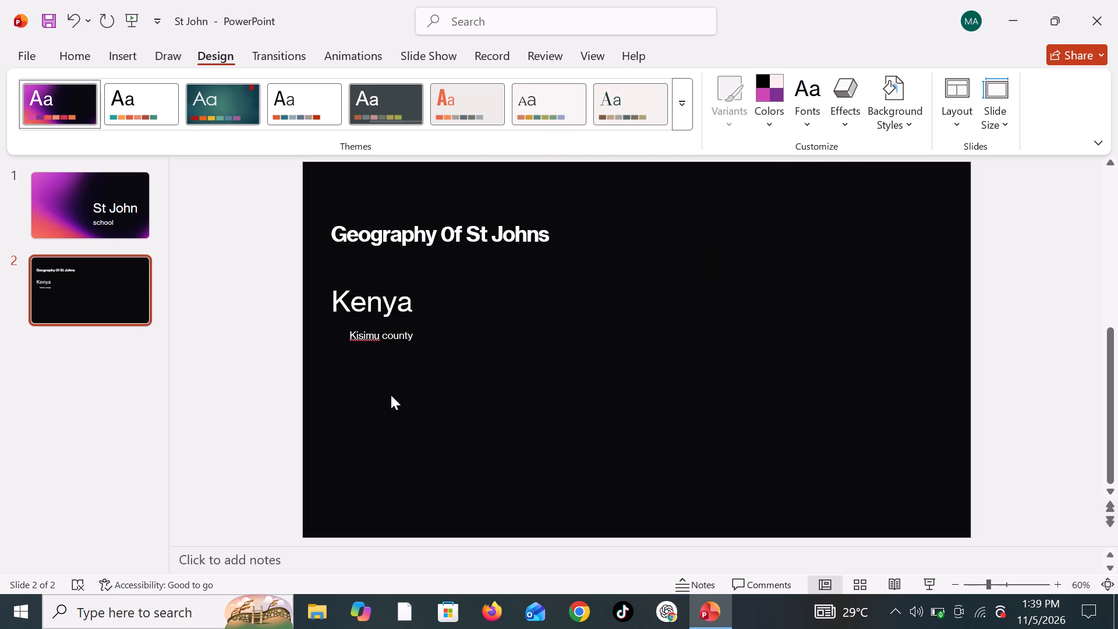
Open the choice of Film Burn layouts for a new slide after the geography slide.
left_click(397, 391)
left_click(118, 49)
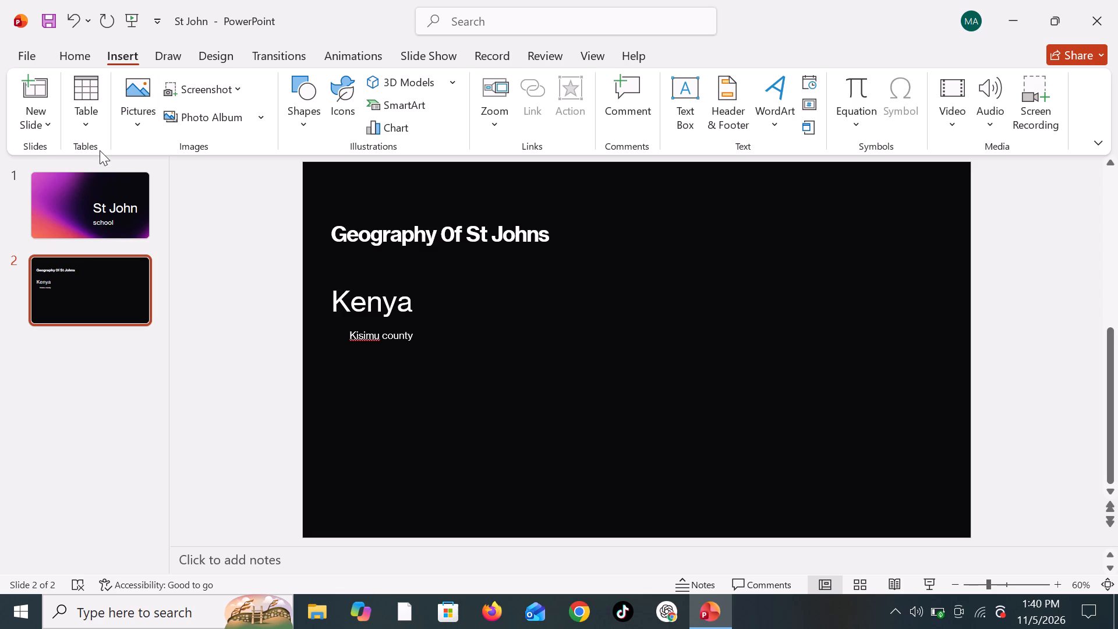
left_click(49, 126)
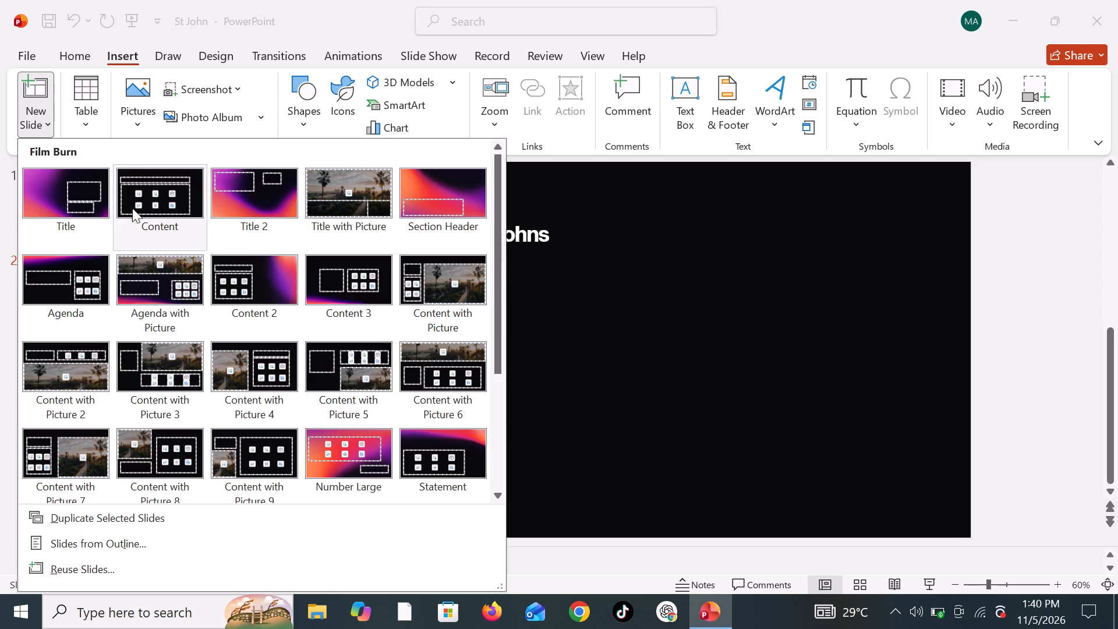
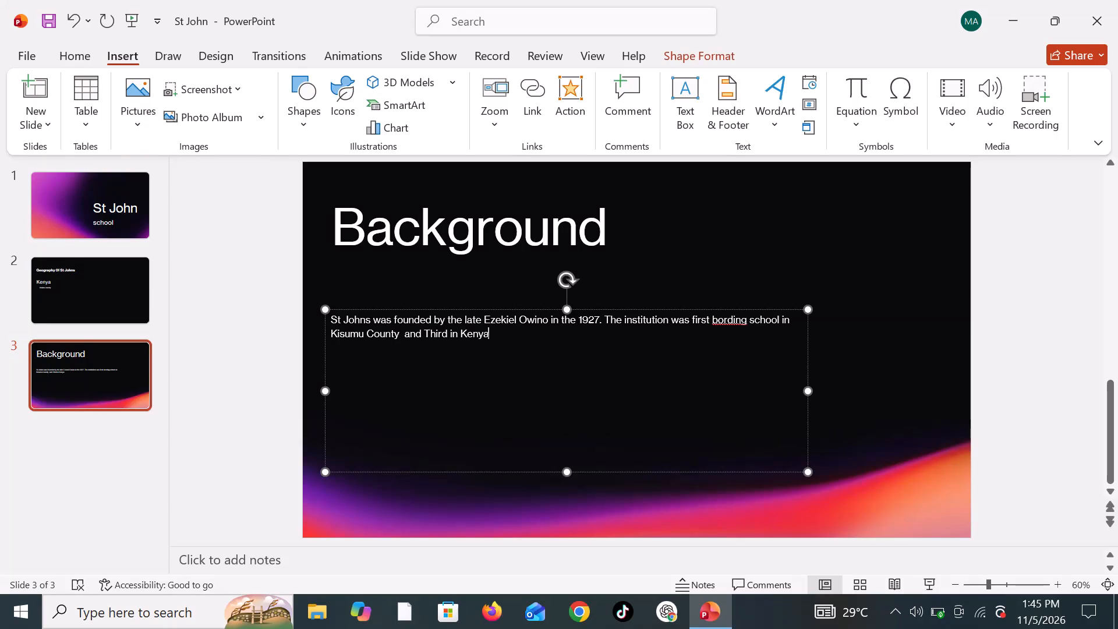
End the paragraph on the Background slide with a full stop after "Kenya".
key("space")
key("BackSpace")
key("period")
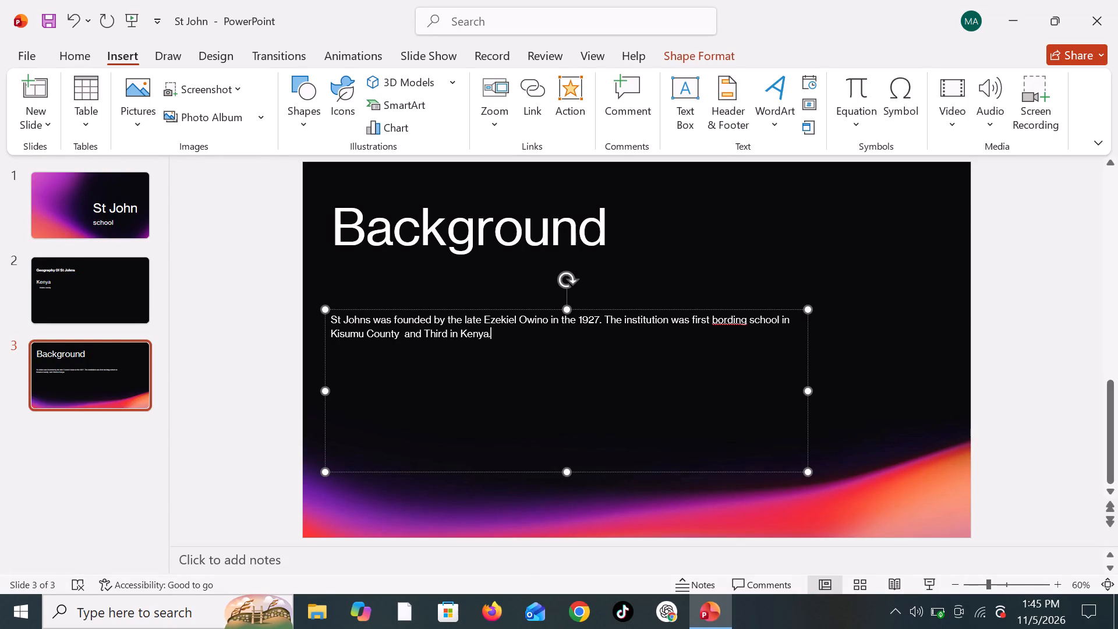
Enlarge the whole body paragraph on the Background slide to font size 37.
left_click_drag(328, 317, 776, 340)
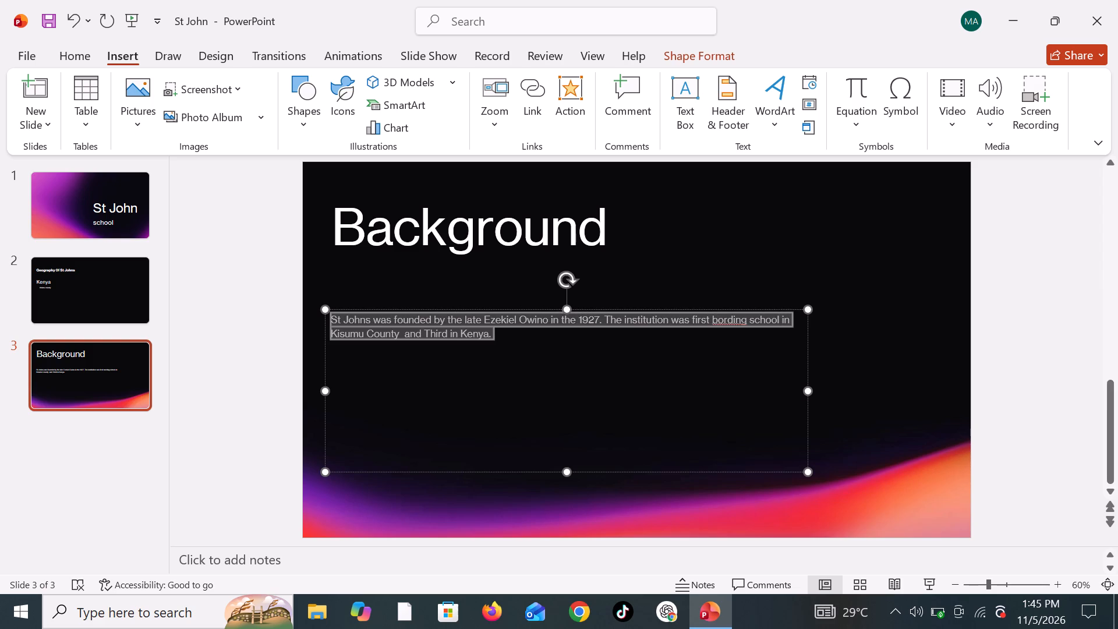
left_click_drag(776, 340, 781, 344)
left_click(498, 331)
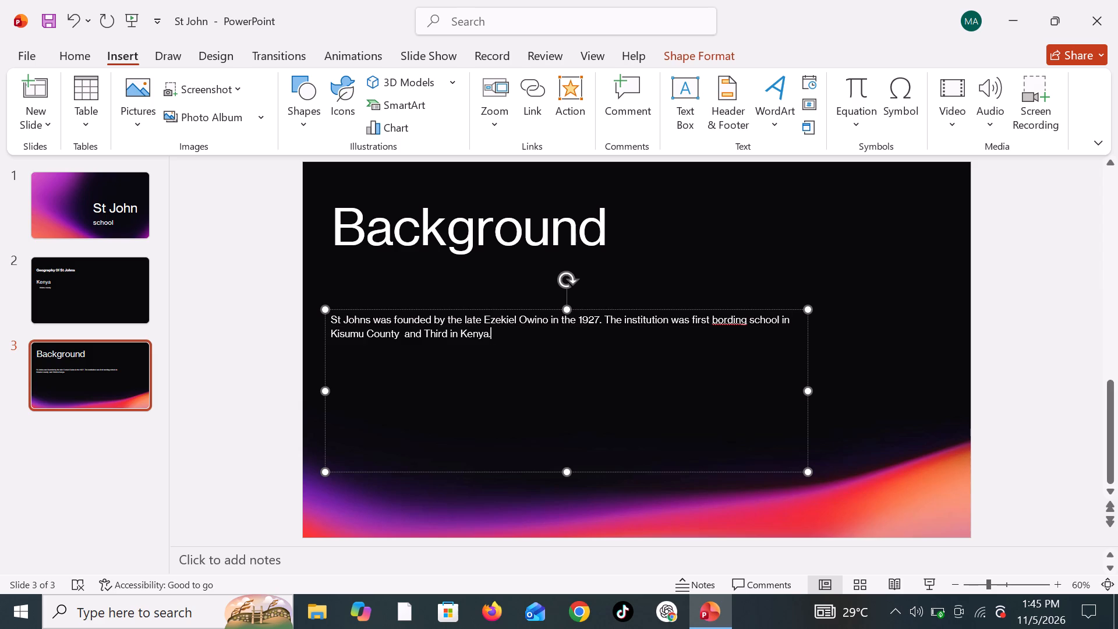
left_click_drag(331, 320, 783, 331)
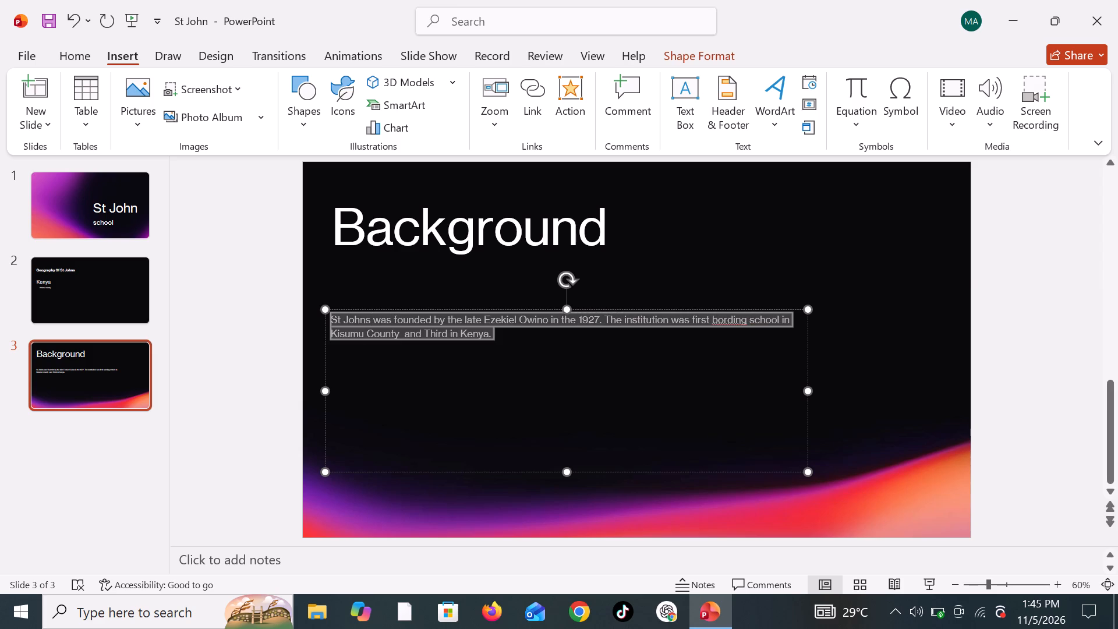
left_click_drag(783, 331, 784, 334)
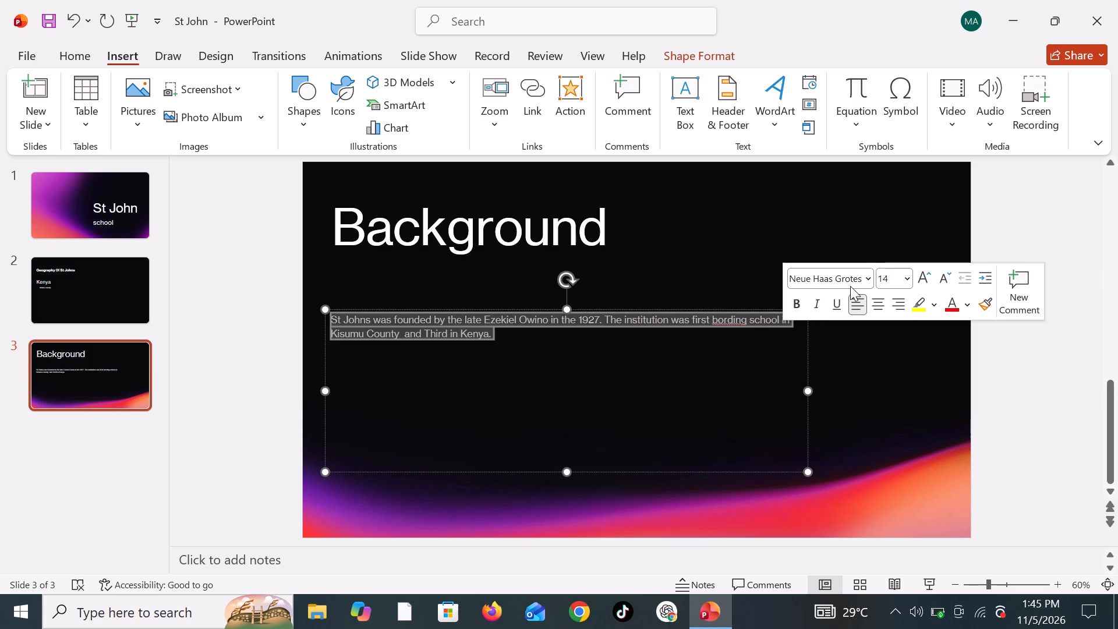
left_click(928, 274)
double_click(928, 275)
left_click(928, 275)
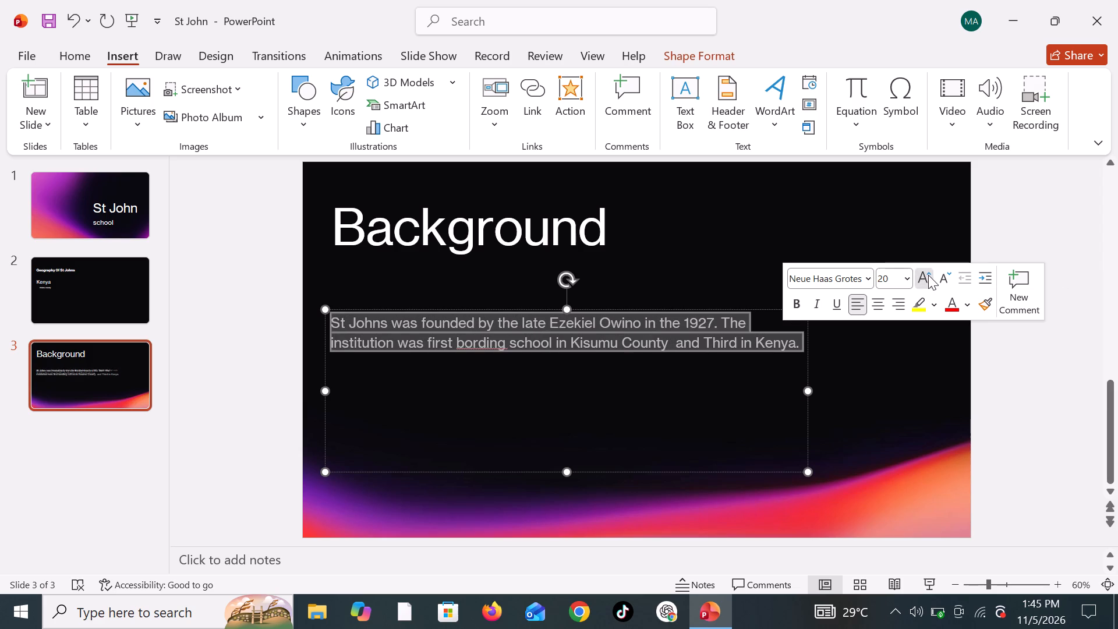
left_click(928, 275)
left_click(928, 275)
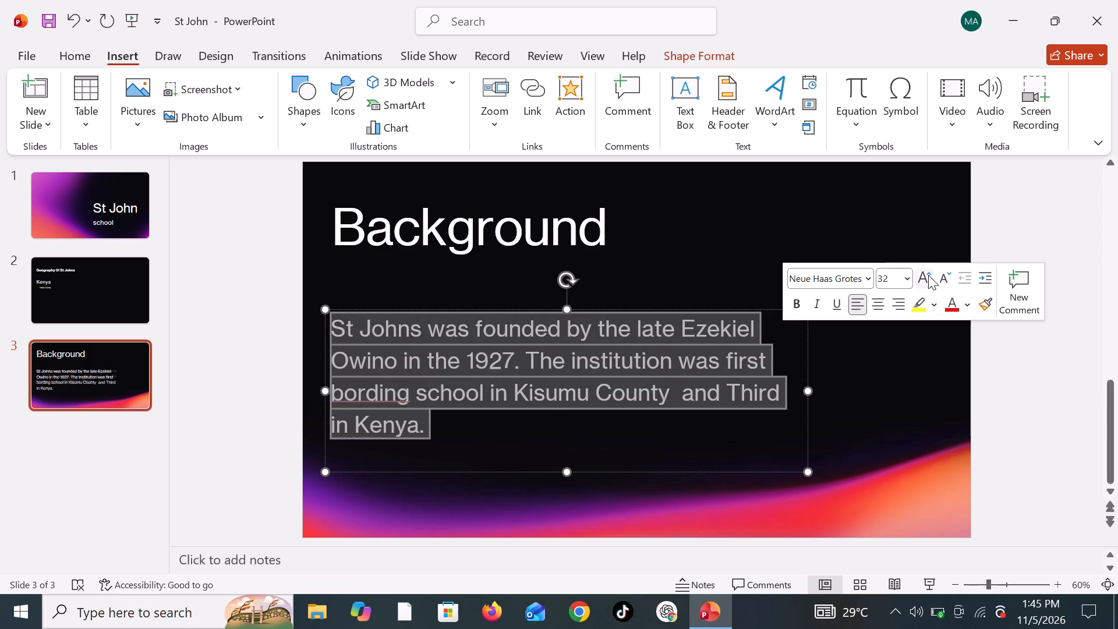
left_click(928, 275)
left_click(927, 275)
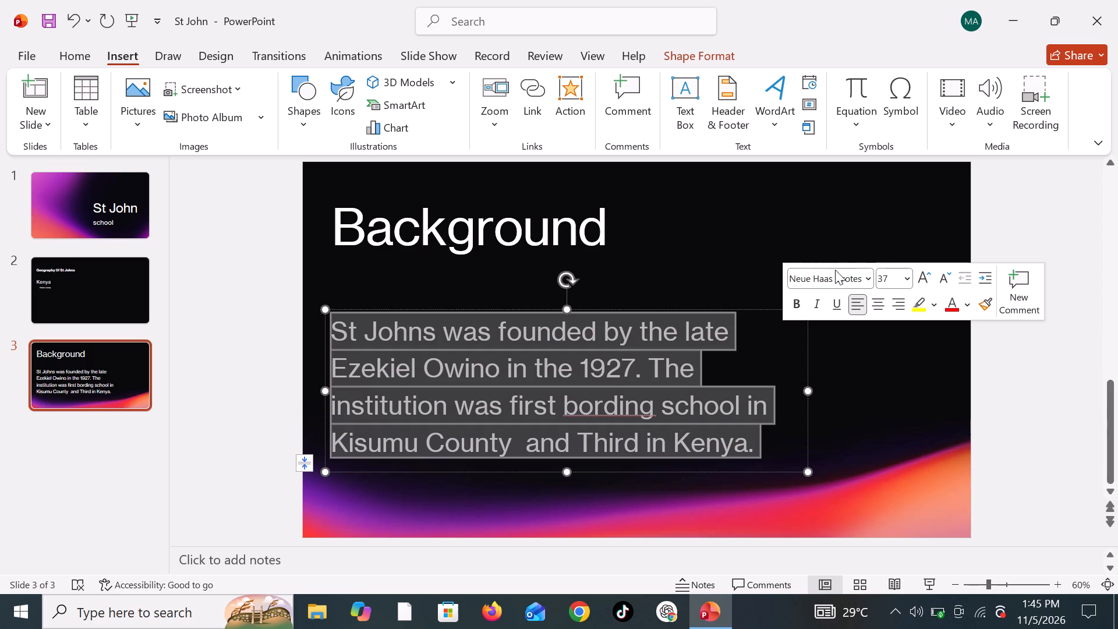
left_click(768, 352)
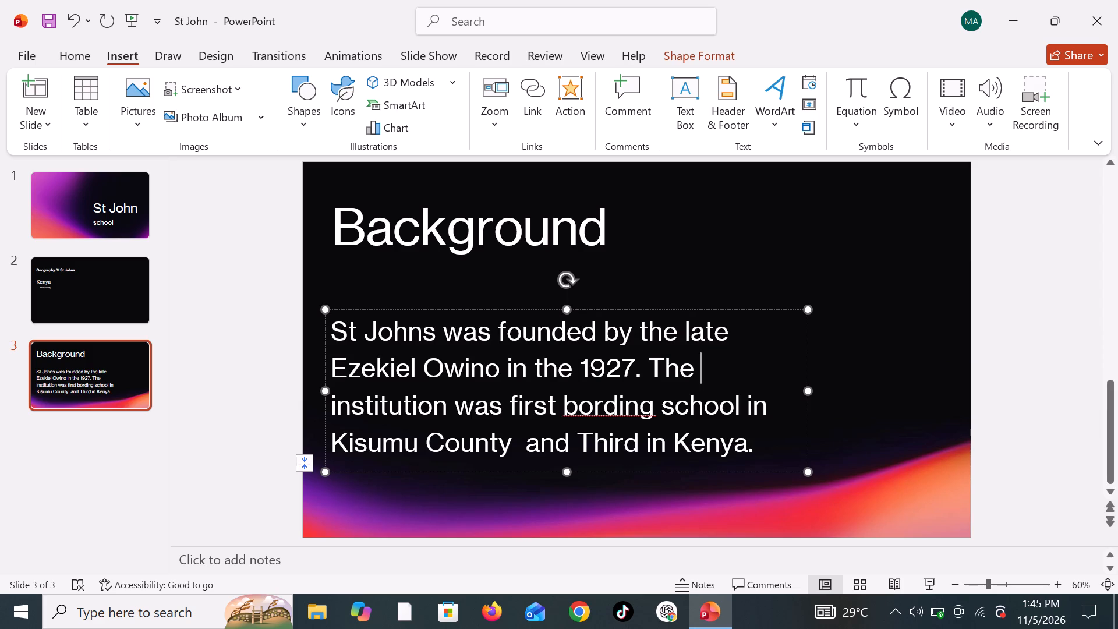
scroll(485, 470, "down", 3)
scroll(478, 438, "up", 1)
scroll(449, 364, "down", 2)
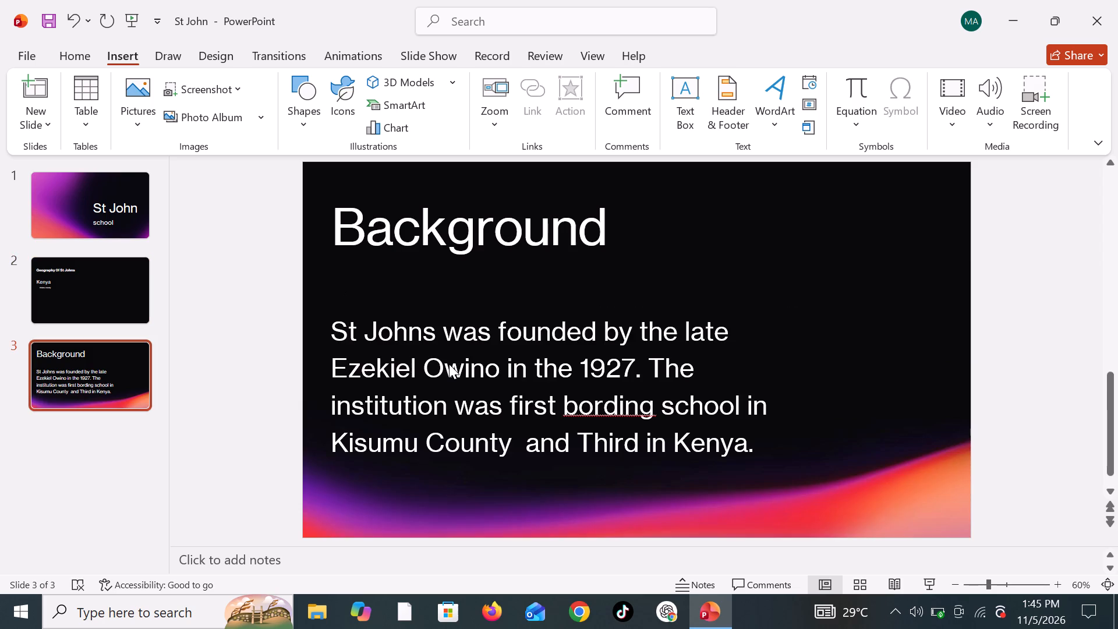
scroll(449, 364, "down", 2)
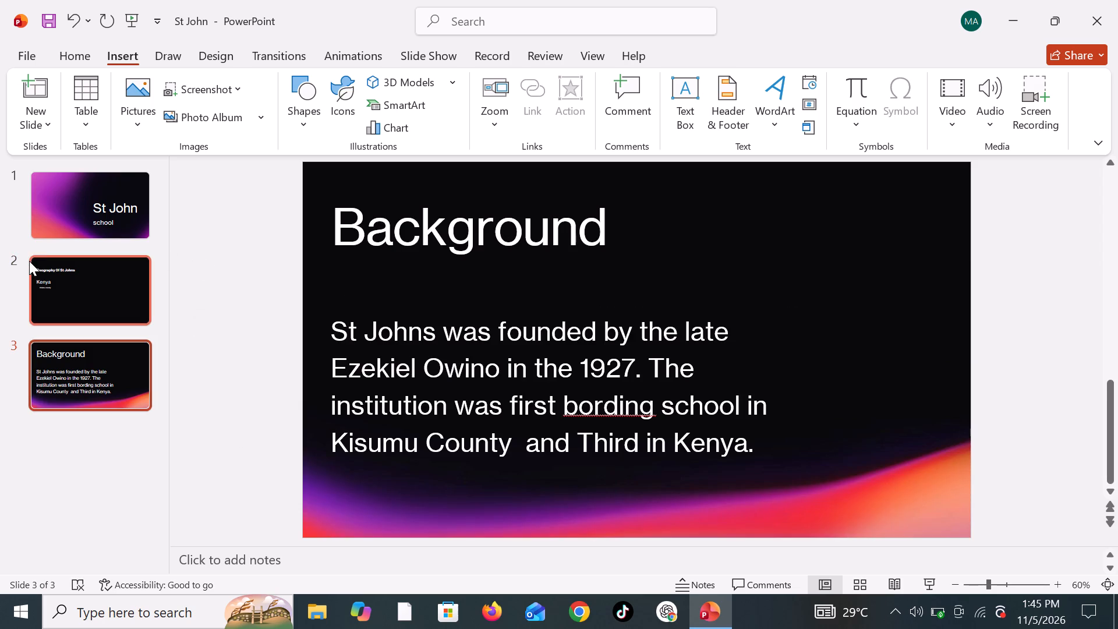
Add a new slide with the Film Burn Conclusion layout after the Background slide.
left_click(50, 123)
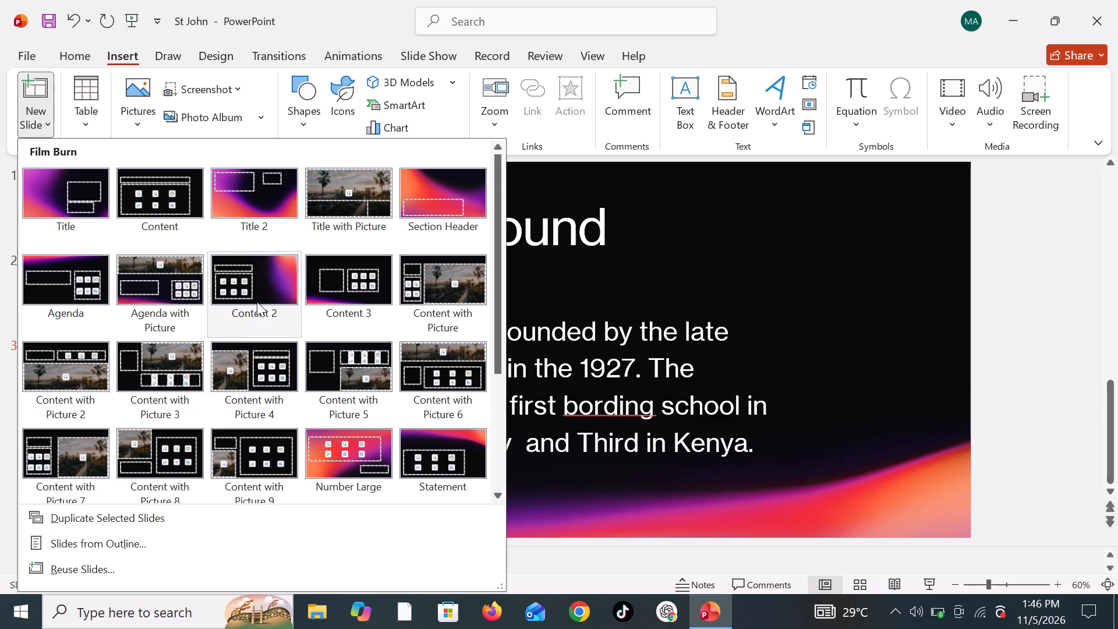
scroll(401, 252, "down", 2)
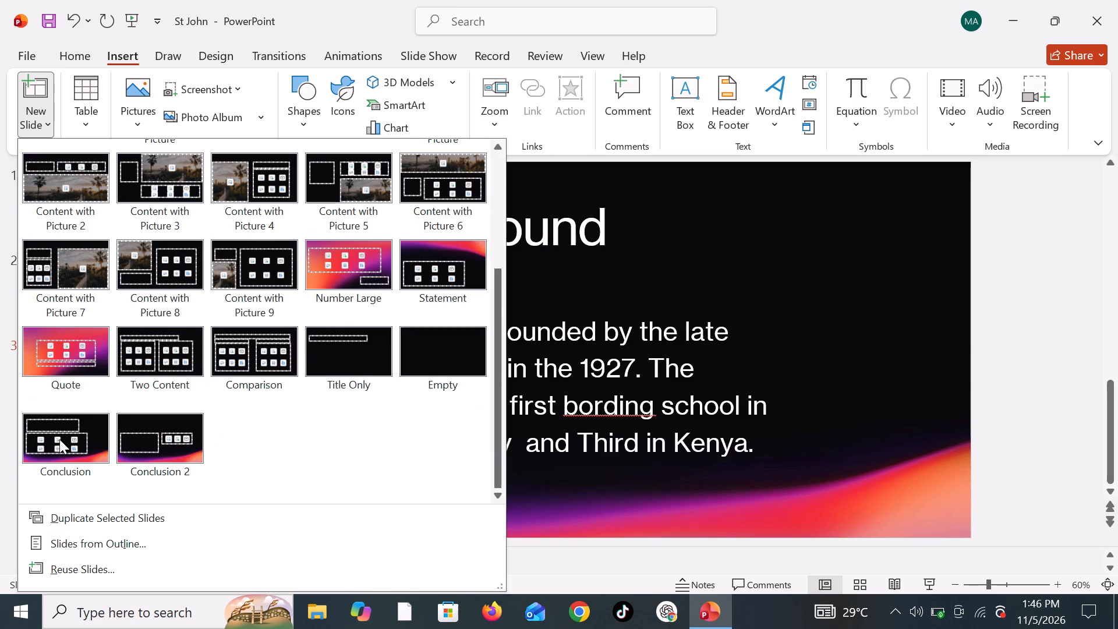
left_click(59, 440)
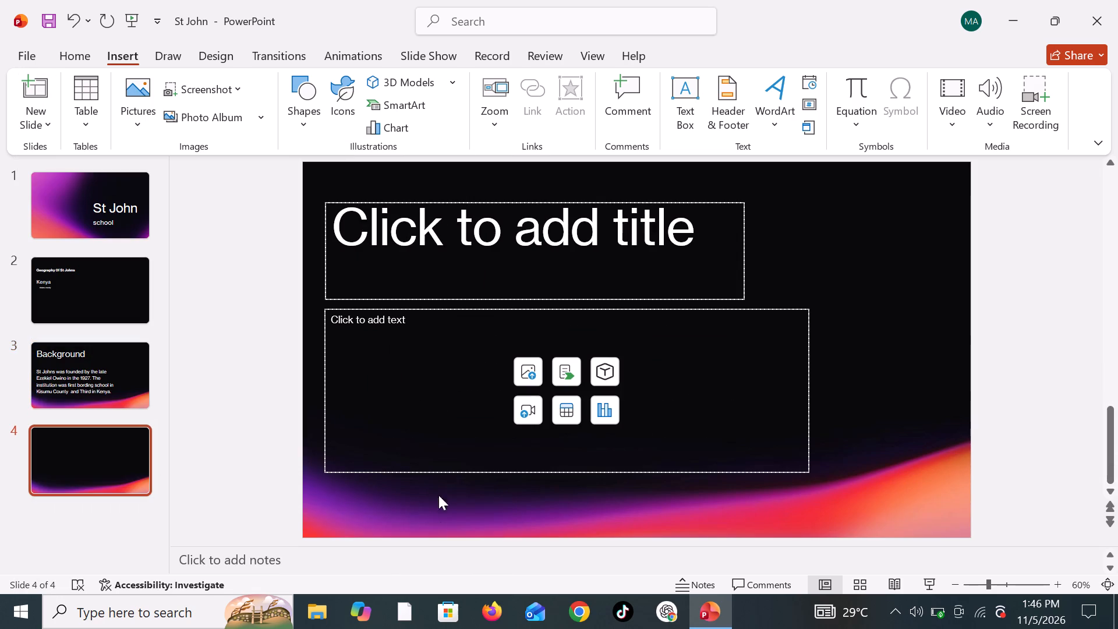
Activate the title placeholder of the new fourth slide for text entry.
left_click(401, 263)
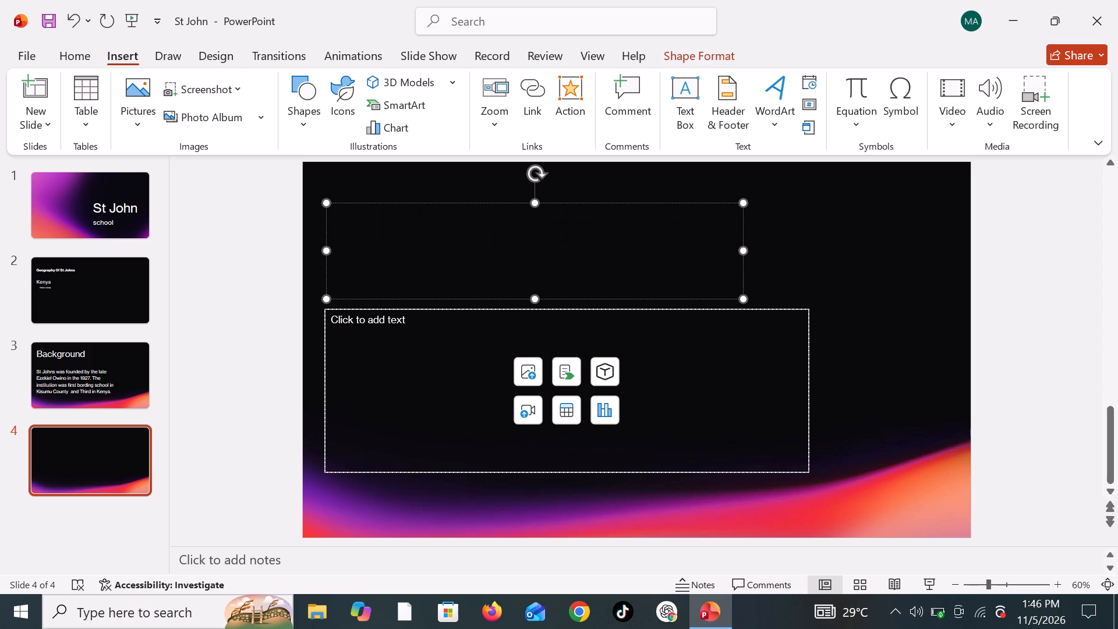
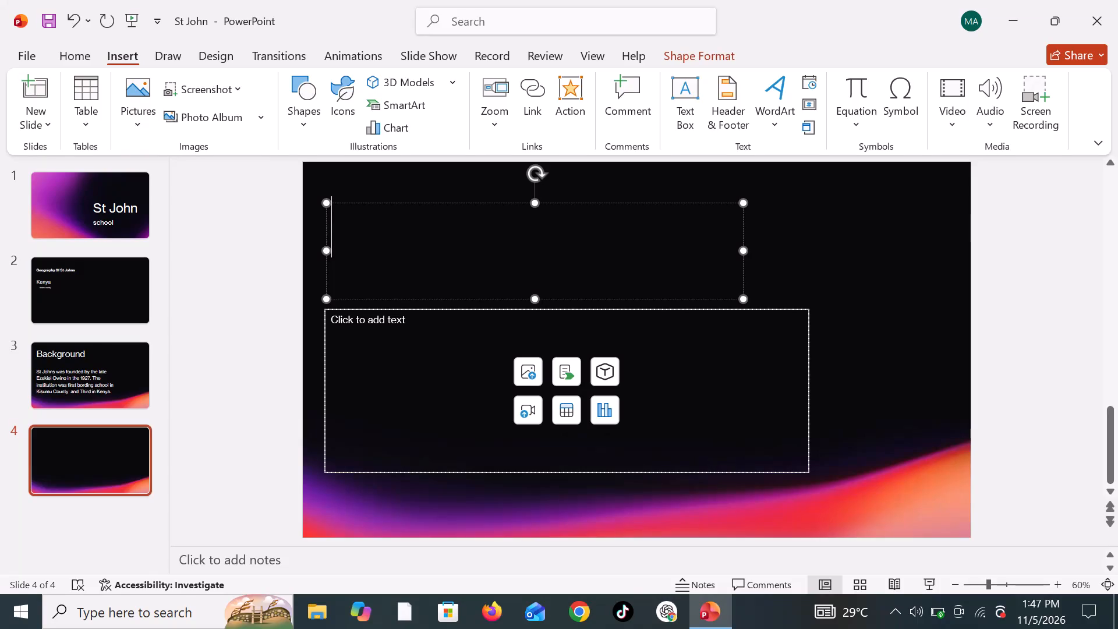
Enter the title "FOUNDERS" on the fourth slide.
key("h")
key("BackSpace")
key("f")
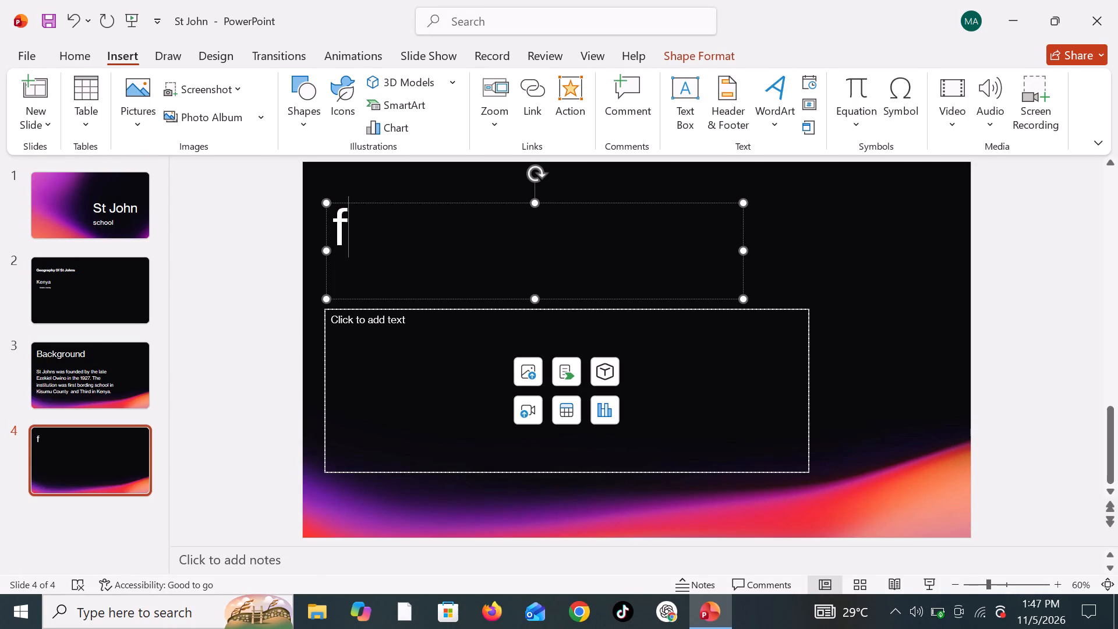
key("BackSpace")
key("Tab")
key("BackSpace")
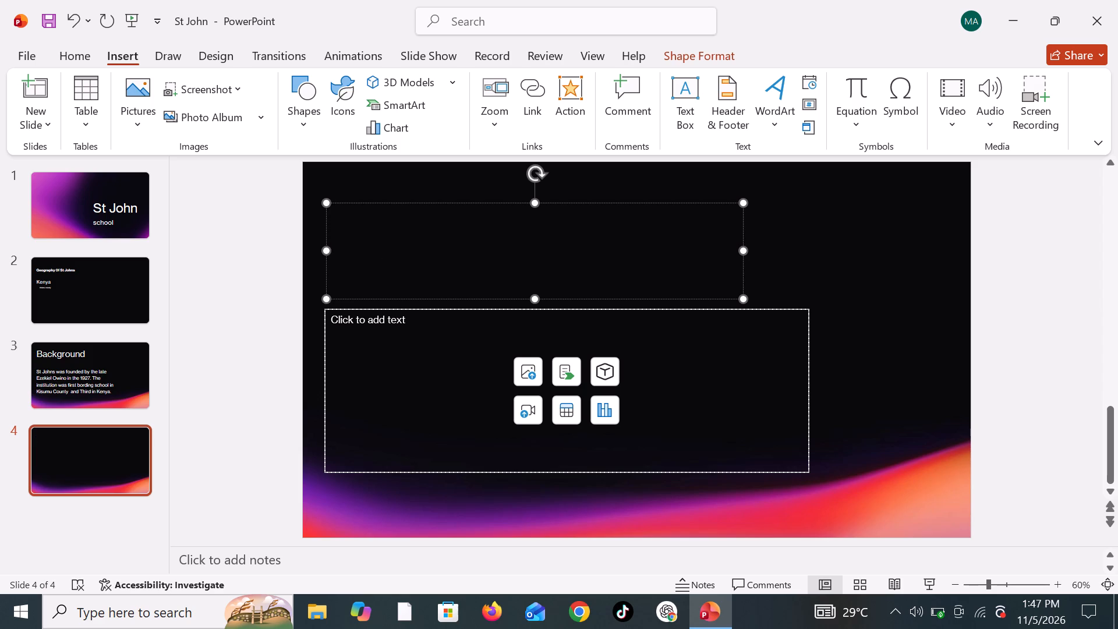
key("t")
key("BackSpace")
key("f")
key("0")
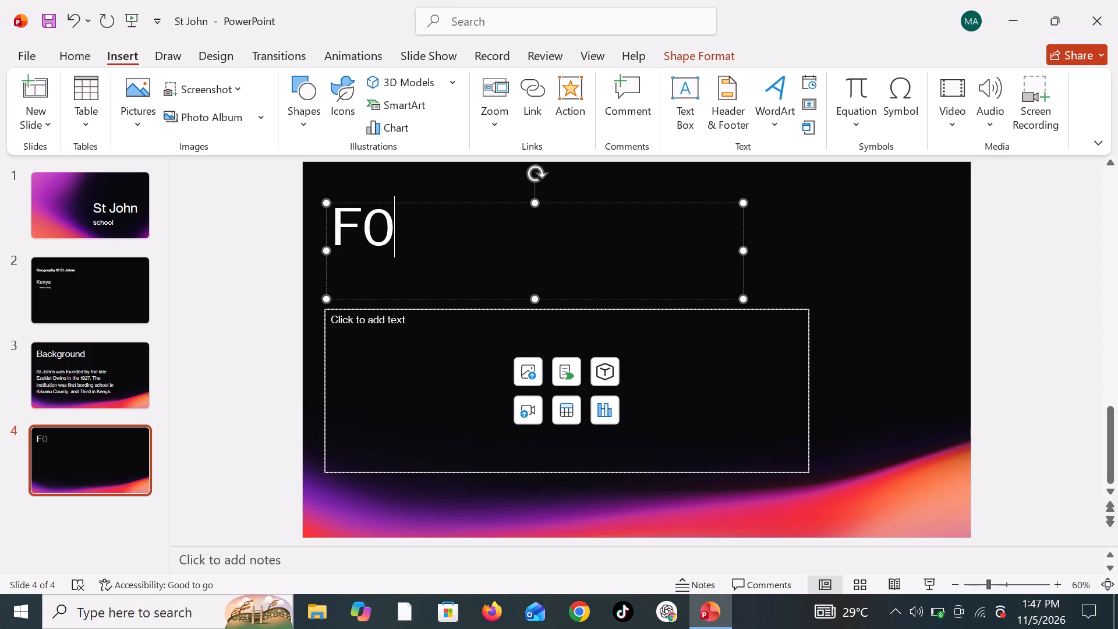
key("BackSpace")
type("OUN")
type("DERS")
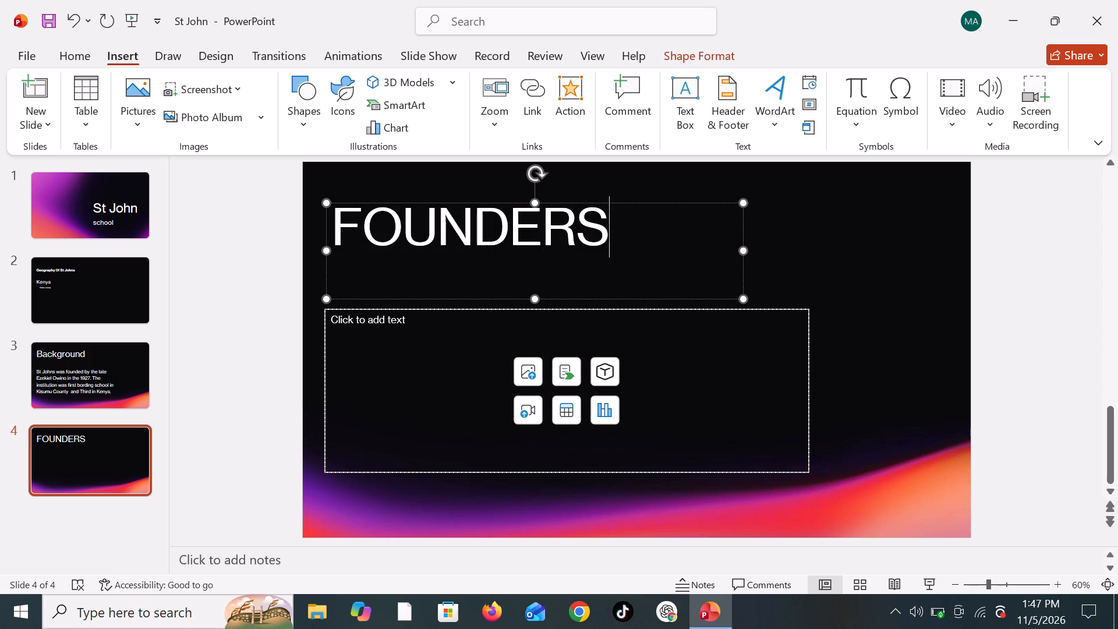
Enter "1." followed by the founder's name, as given on the Background slide, in the body placeholder of the FOUNDERS slide.
left_click(402, 353)
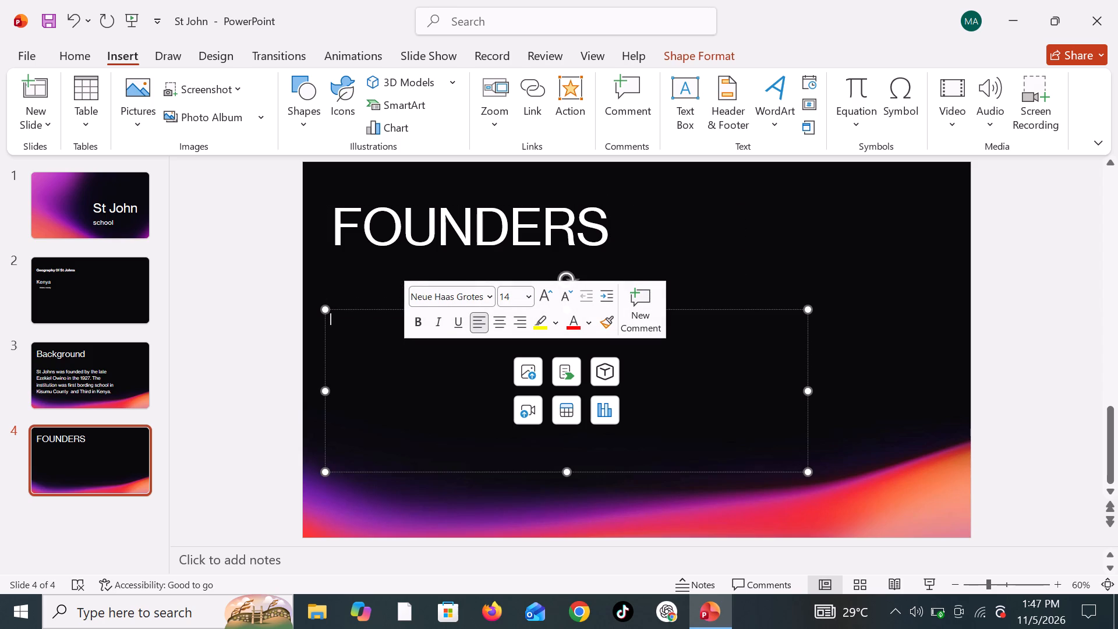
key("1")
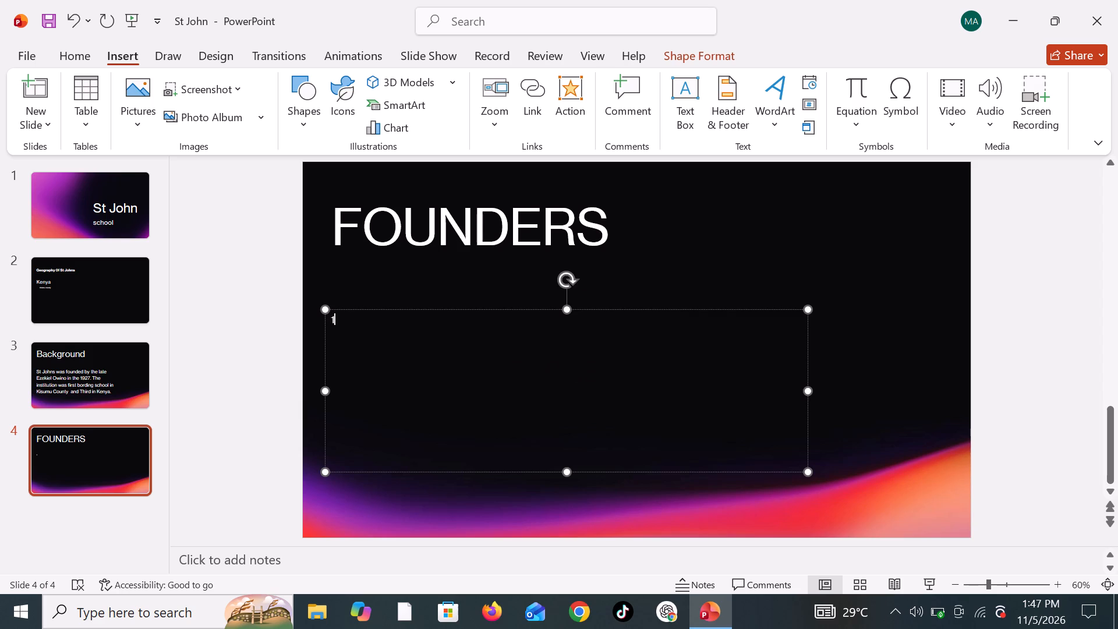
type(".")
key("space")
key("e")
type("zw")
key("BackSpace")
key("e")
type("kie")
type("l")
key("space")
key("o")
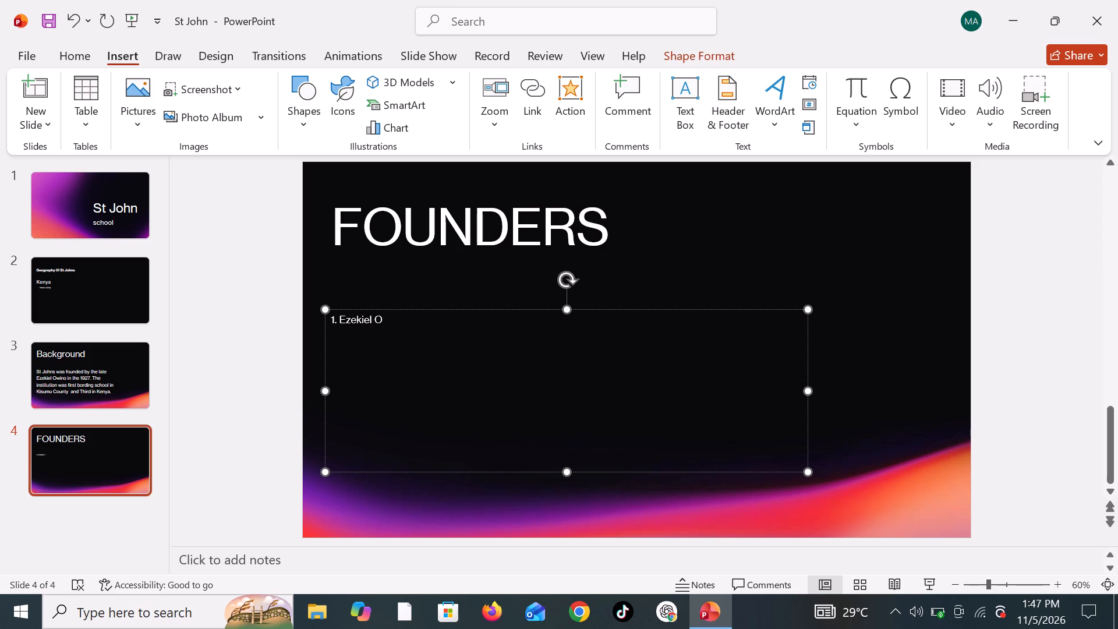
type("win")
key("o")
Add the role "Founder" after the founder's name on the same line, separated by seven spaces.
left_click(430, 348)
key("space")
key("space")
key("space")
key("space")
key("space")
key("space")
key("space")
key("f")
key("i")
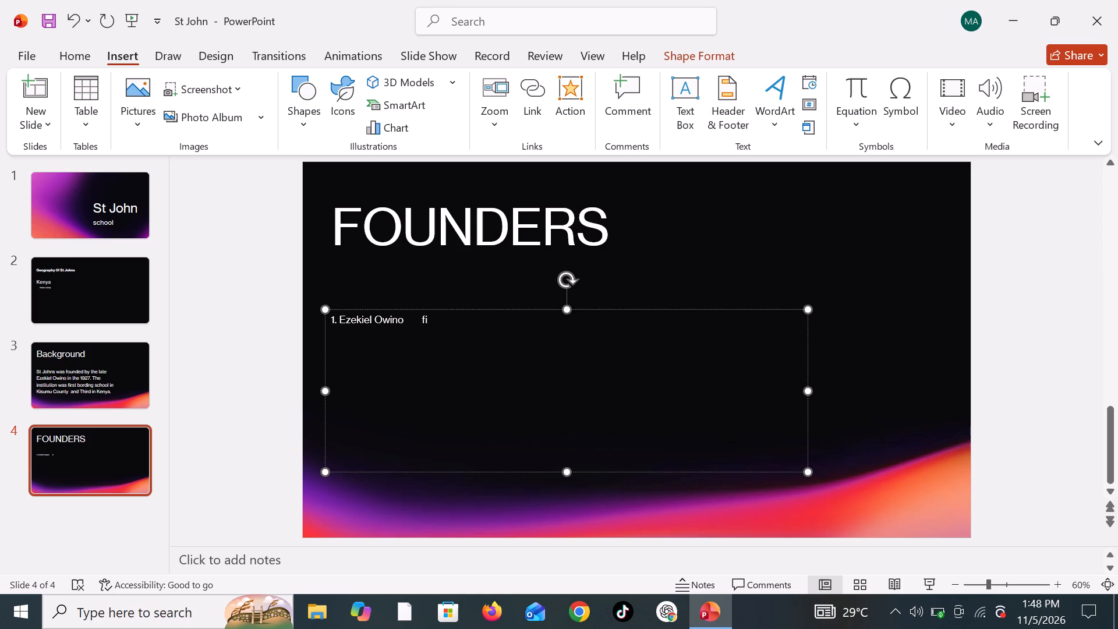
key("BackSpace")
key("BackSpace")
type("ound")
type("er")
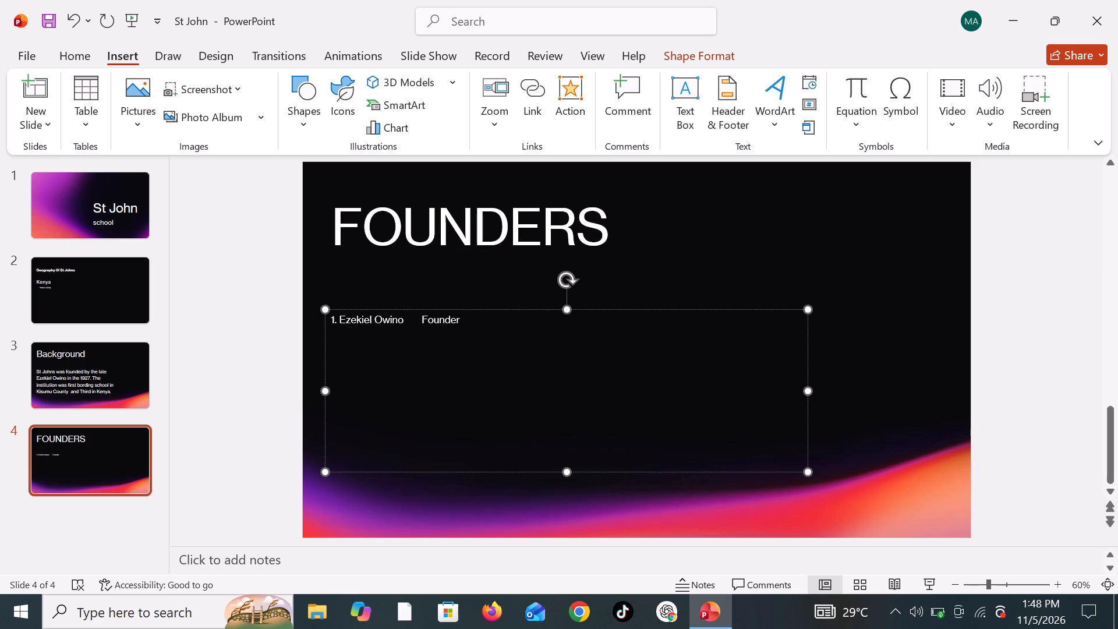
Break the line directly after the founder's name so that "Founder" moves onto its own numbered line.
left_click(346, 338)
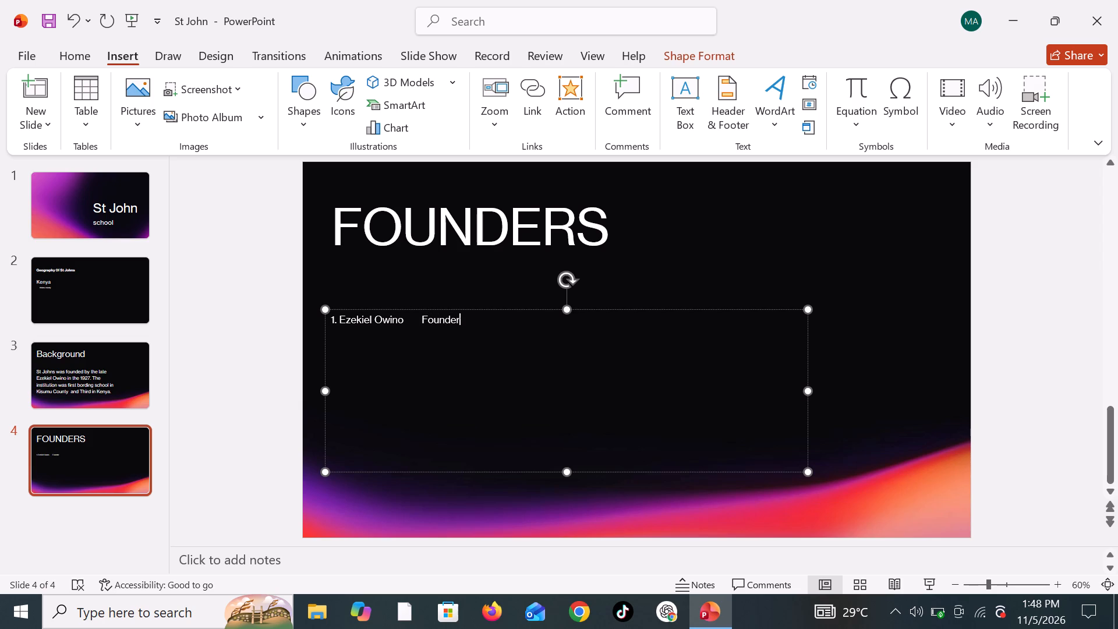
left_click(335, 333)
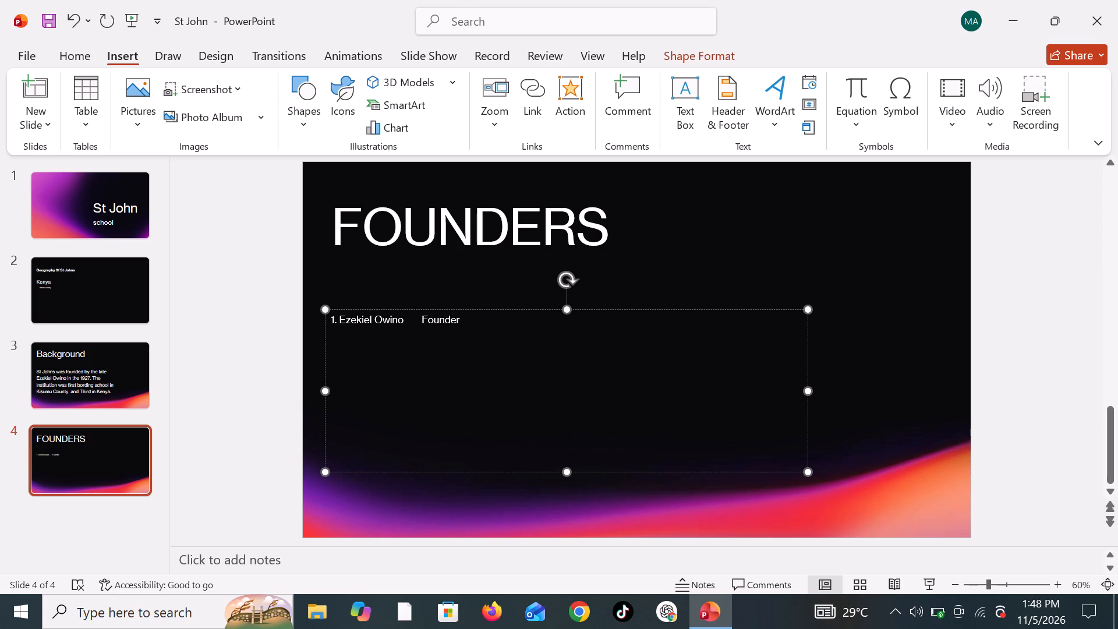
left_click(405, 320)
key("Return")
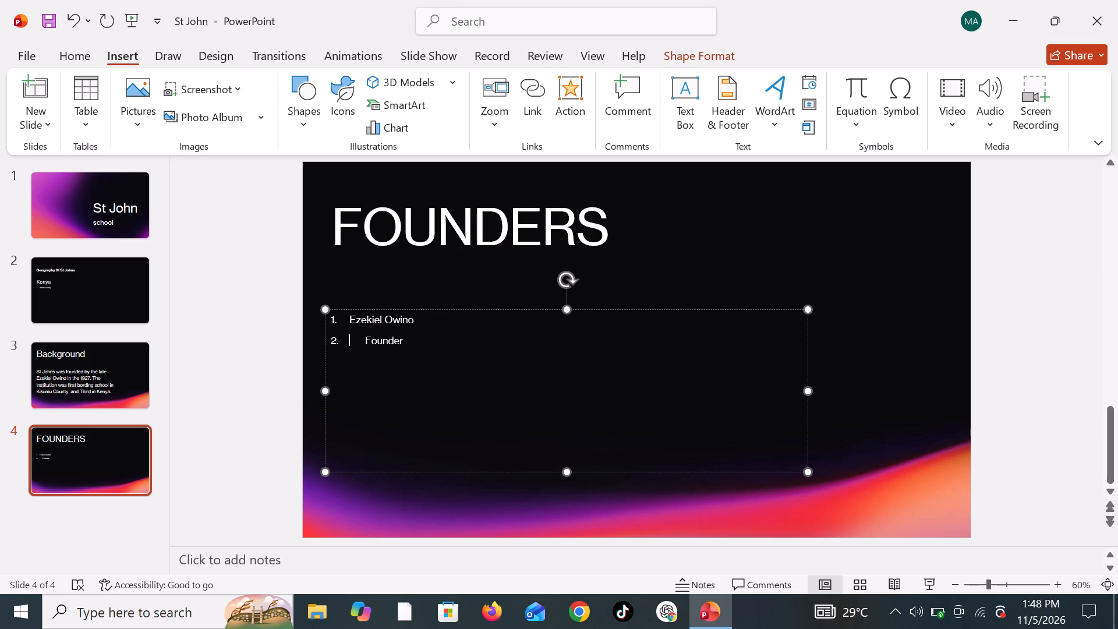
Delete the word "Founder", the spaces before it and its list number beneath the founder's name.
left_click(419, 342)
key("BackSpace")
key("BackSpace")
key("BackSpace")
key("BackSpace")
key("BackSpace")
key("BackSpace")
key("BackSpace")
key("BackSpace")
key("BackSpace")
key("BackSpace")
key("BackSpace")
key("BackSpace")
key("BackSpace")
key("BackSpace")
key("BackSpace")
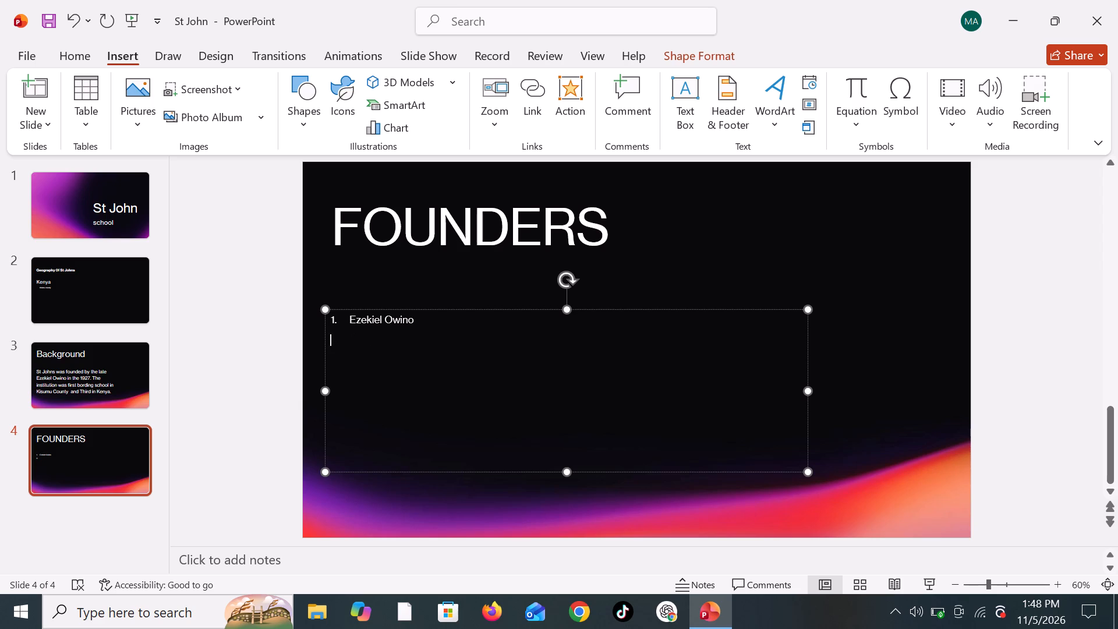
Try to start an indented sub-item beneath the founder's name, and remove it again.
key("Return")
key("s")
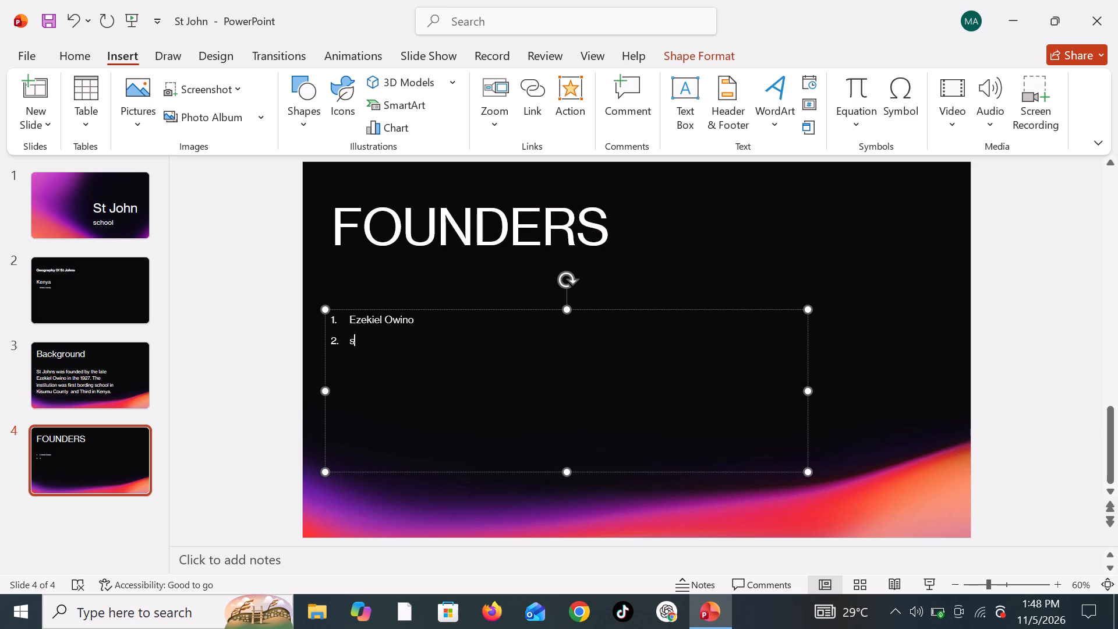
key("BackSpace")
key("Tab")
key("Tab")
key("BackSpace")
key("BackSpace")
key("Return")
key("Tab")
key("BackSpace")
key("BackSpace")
Add the second founder's first name, Samson, and surname as item 2 of the numbered list on the FOUNDERS slide.
key("Return")
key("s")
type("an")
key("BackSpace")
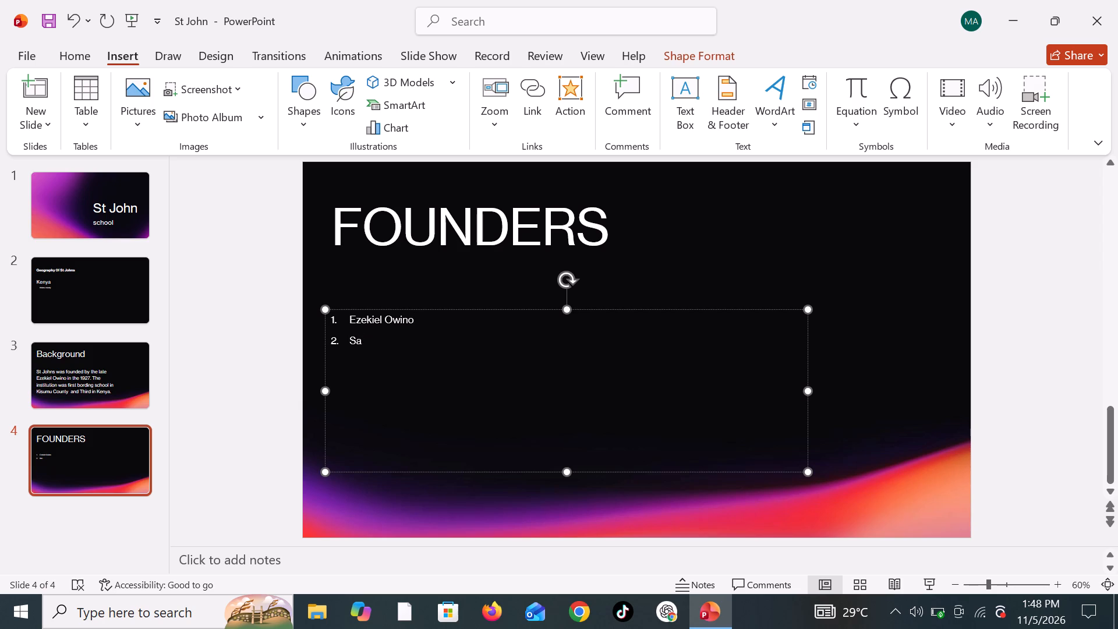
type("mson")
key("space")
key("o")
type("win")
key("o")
Add the third founder's first name, John, and surname as item 3 of the numbered founders list.
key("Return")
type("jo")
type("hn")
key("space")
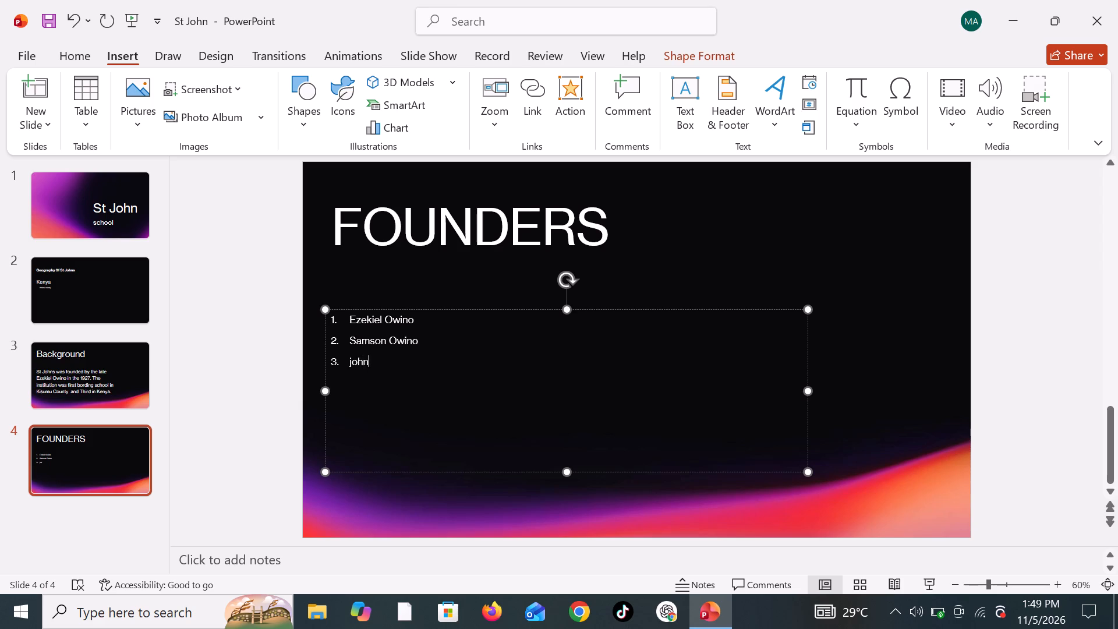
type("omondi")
Add the fourth founder's first name, Isiaah, and surname as item 4 of the numbered founders list.
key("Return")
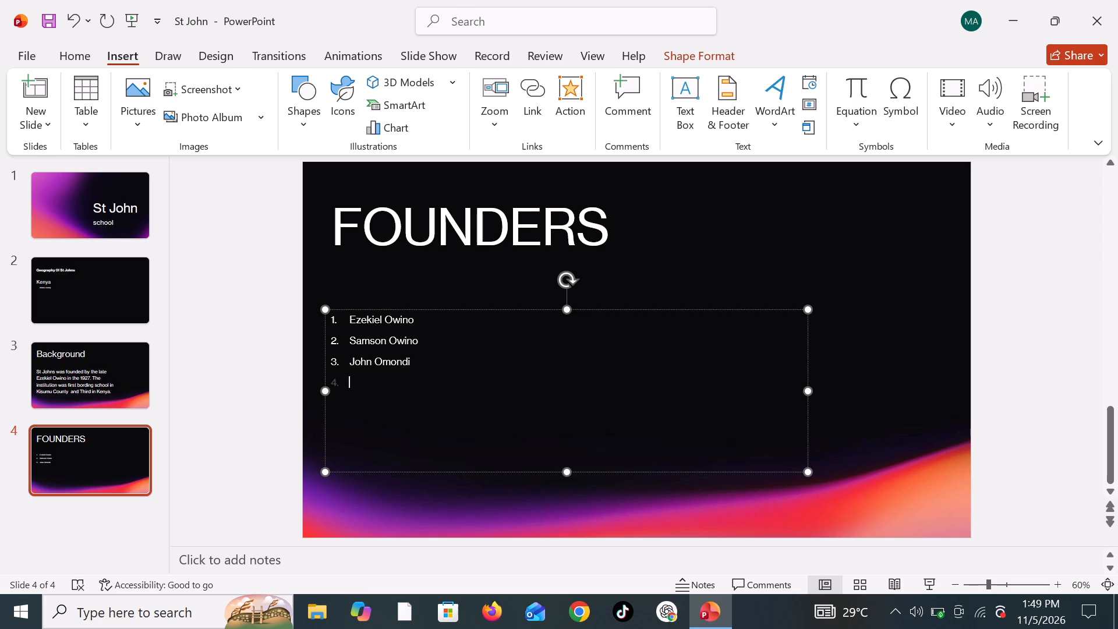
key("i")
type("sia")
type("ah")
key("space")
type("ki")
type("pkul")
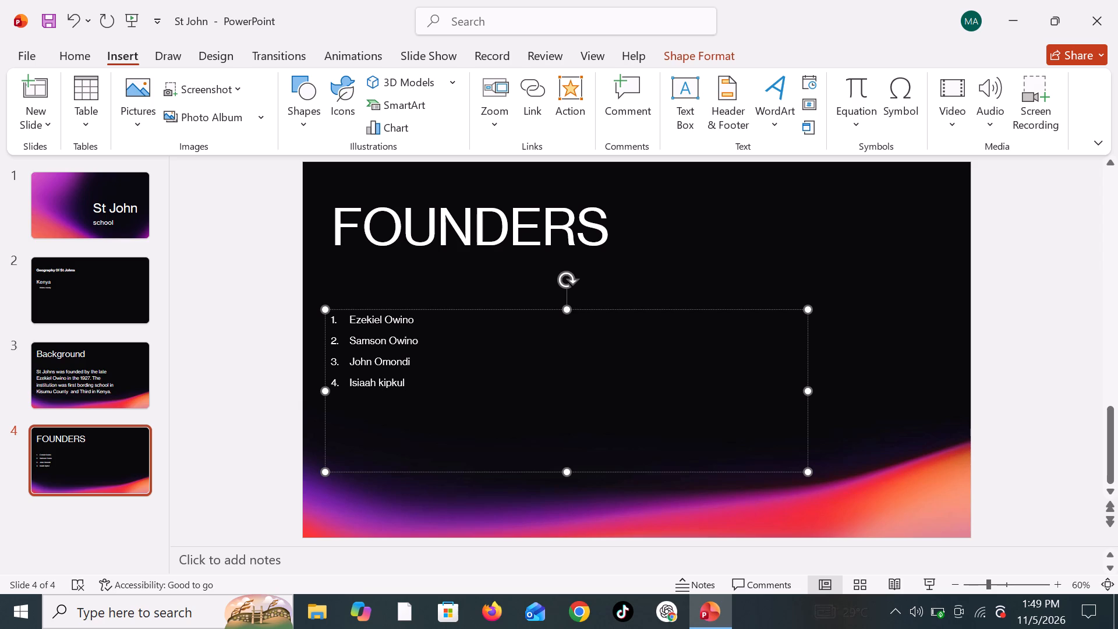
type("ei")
Add the fifth founder's name as item 5 of the founders list, correcting the first name to Danston before adding the surname.
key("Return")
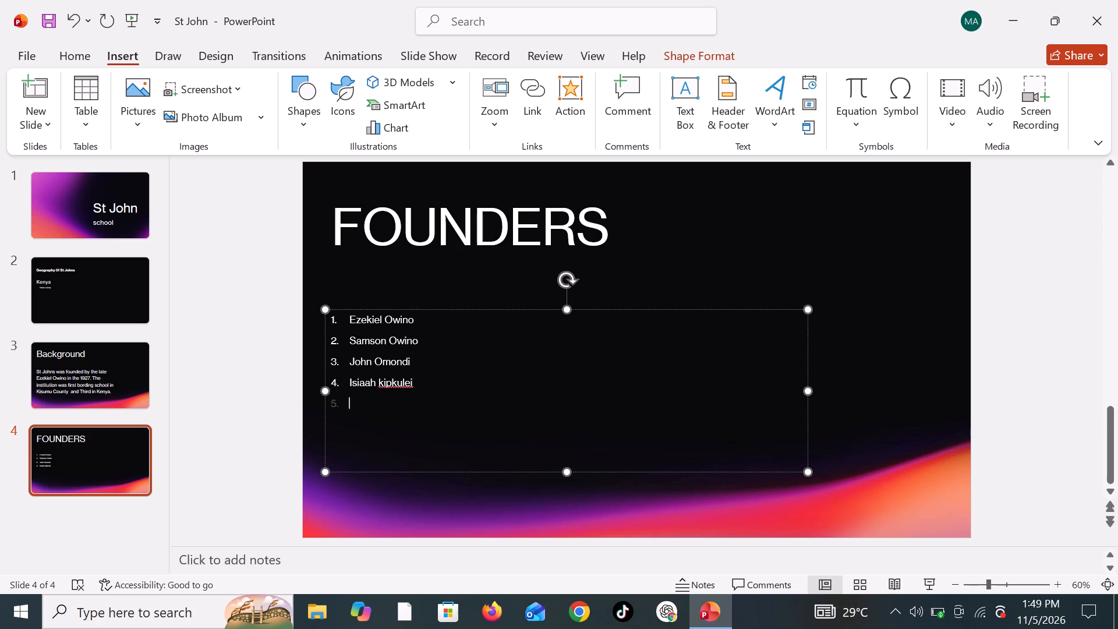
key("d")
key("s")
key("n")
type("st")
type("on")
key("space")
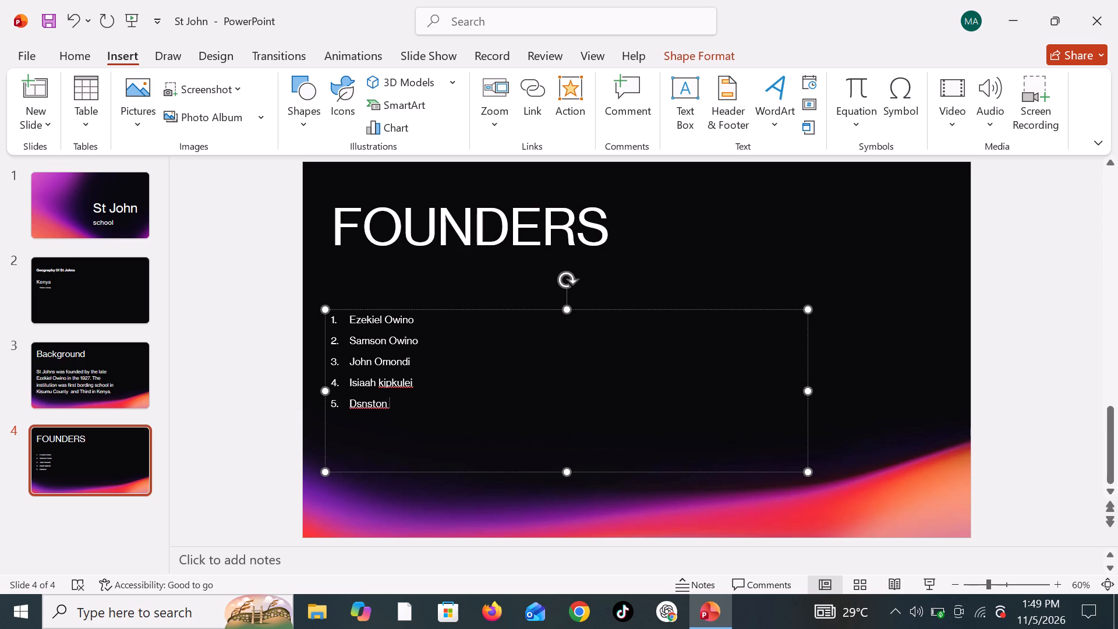
left_click(362, 409)
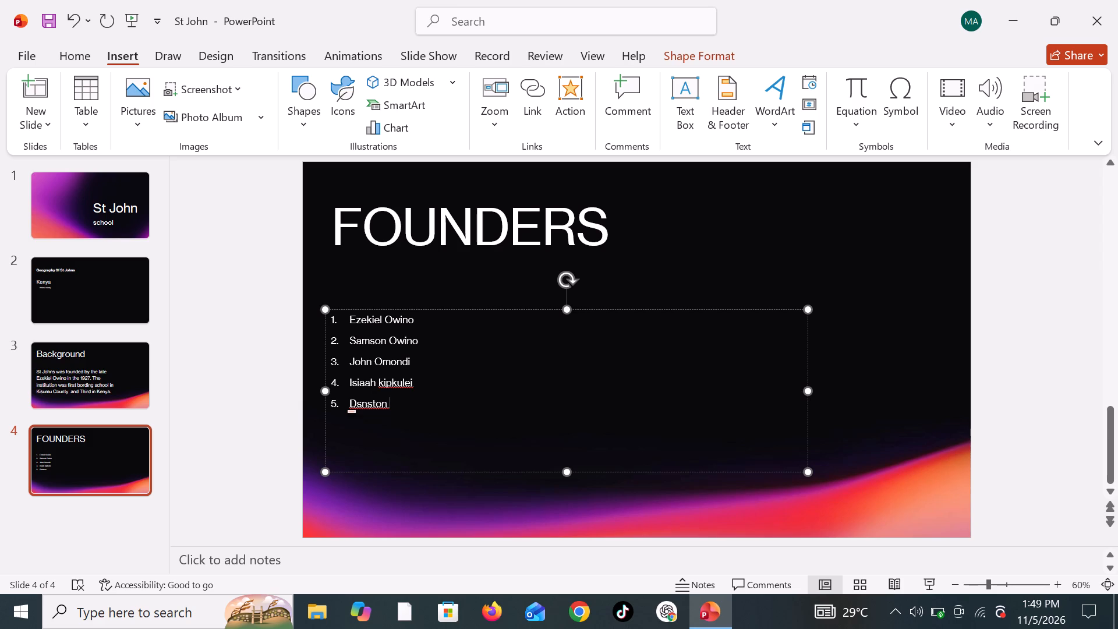
left_click(361, 408)
key("BackSpace")
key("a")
left_click(409, 405)
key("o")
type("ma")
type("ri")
Start item 6 of the numbered founders list with the first name Phoeby.
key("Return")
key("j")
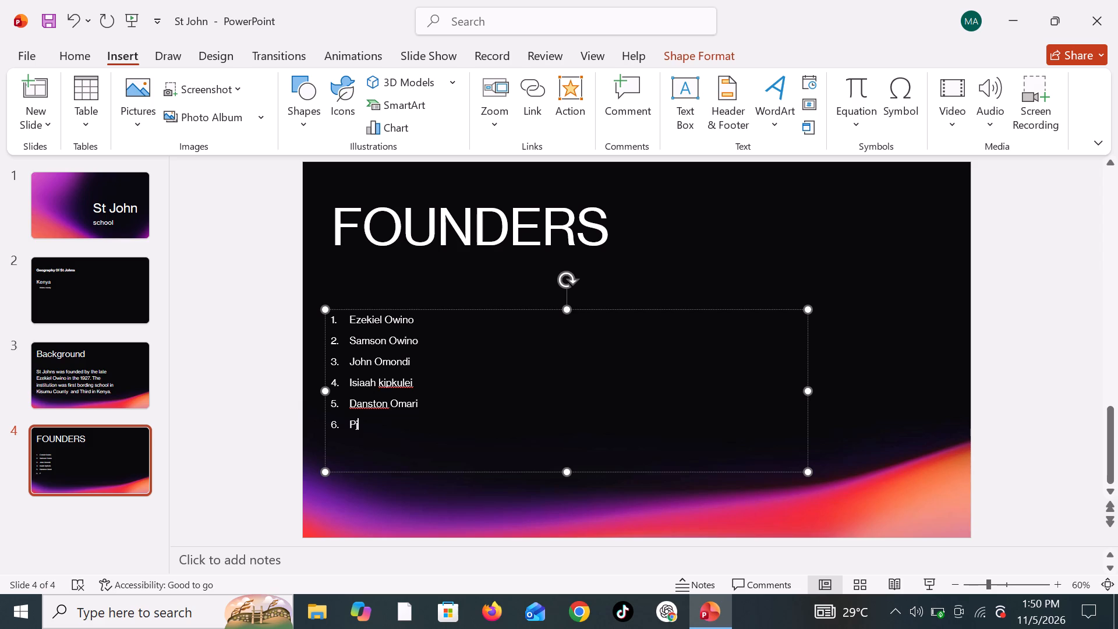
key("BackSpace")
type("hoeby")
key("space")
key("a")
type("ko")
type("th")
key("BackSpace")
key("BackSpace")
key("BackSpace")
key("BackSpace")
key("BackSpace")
Add the sixth founder's surname after the first name in item 6 of the numbered founders list.
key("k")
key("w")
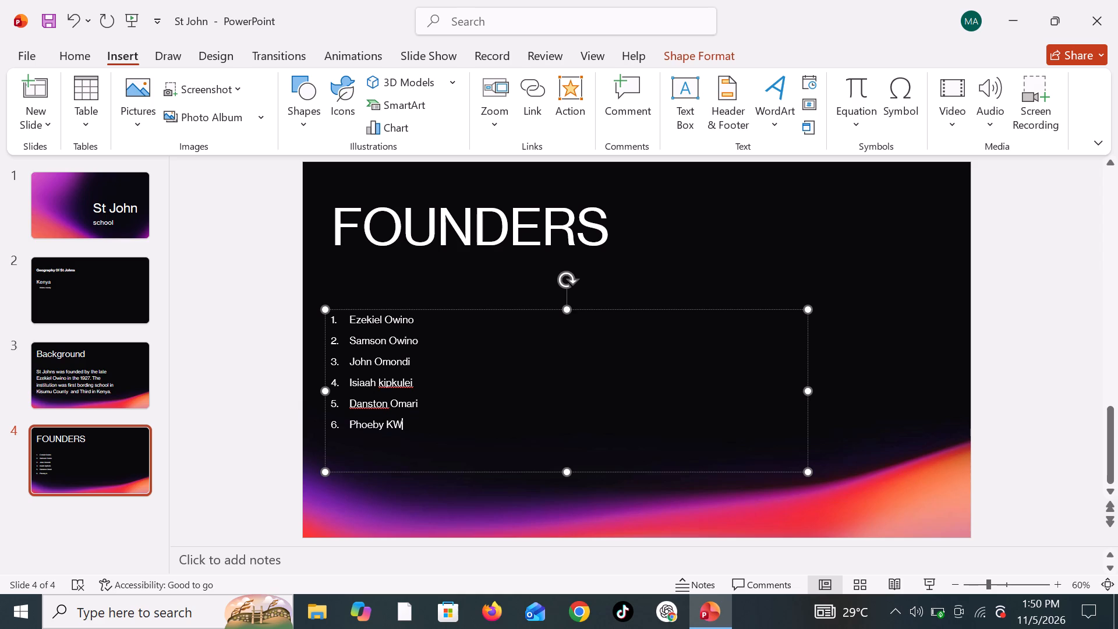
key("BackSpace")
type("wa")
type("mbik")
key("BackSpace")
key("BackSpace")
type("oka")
left_click(7, 600)
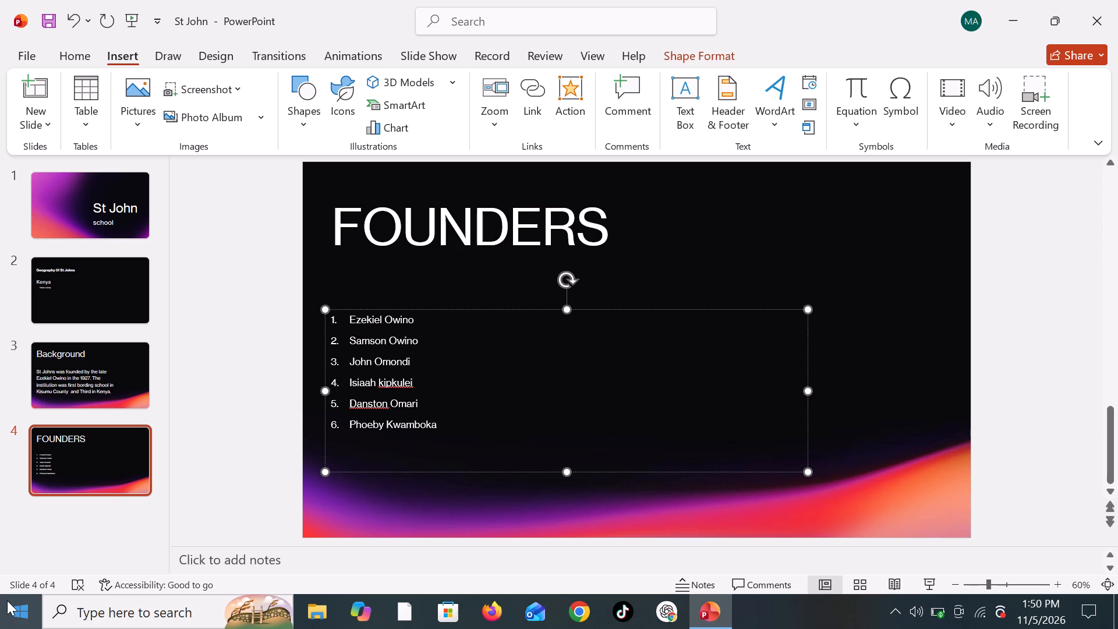
left_click(717, 401)
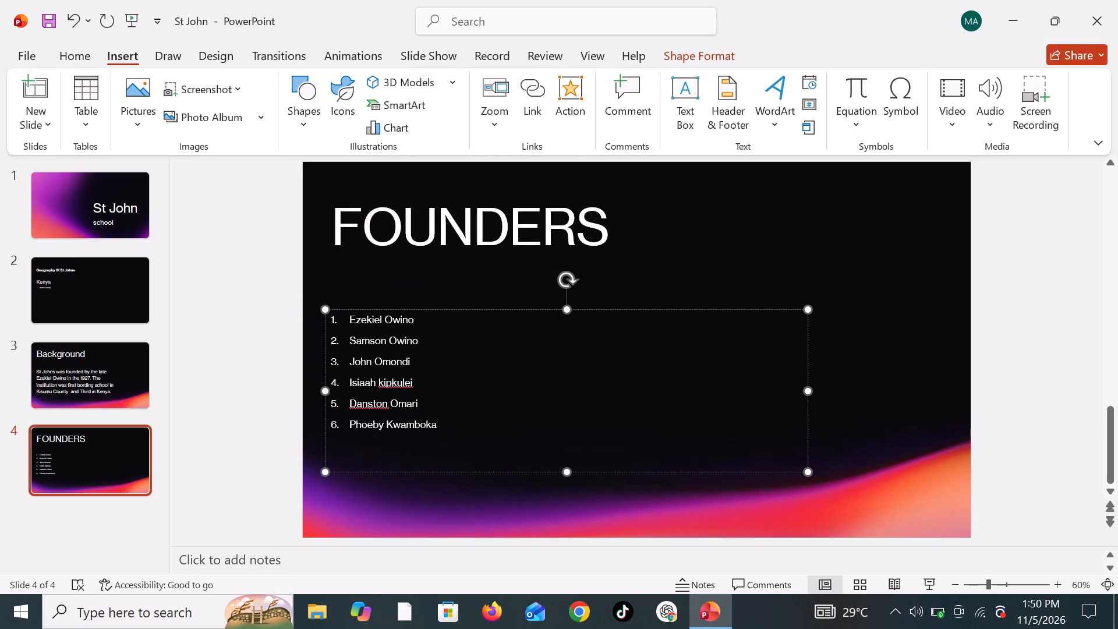
Enlarge the text of all six names in the numbered founders list to 24 pt.
left_click_drag(328, 317, 424, 353)
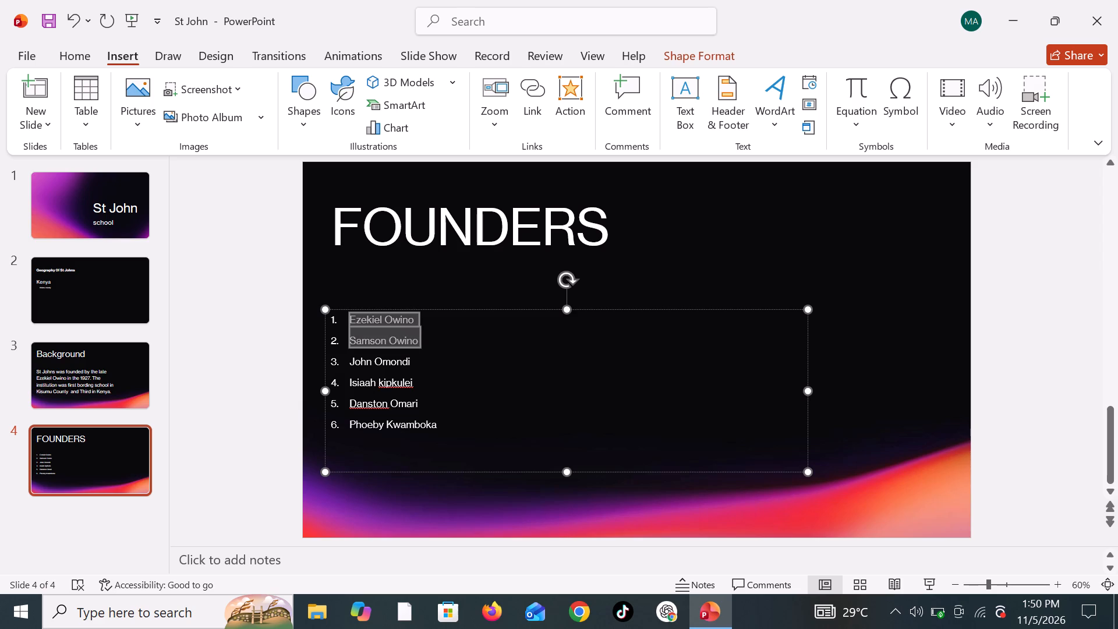
left_click_drag(424, 353, 454, 434)
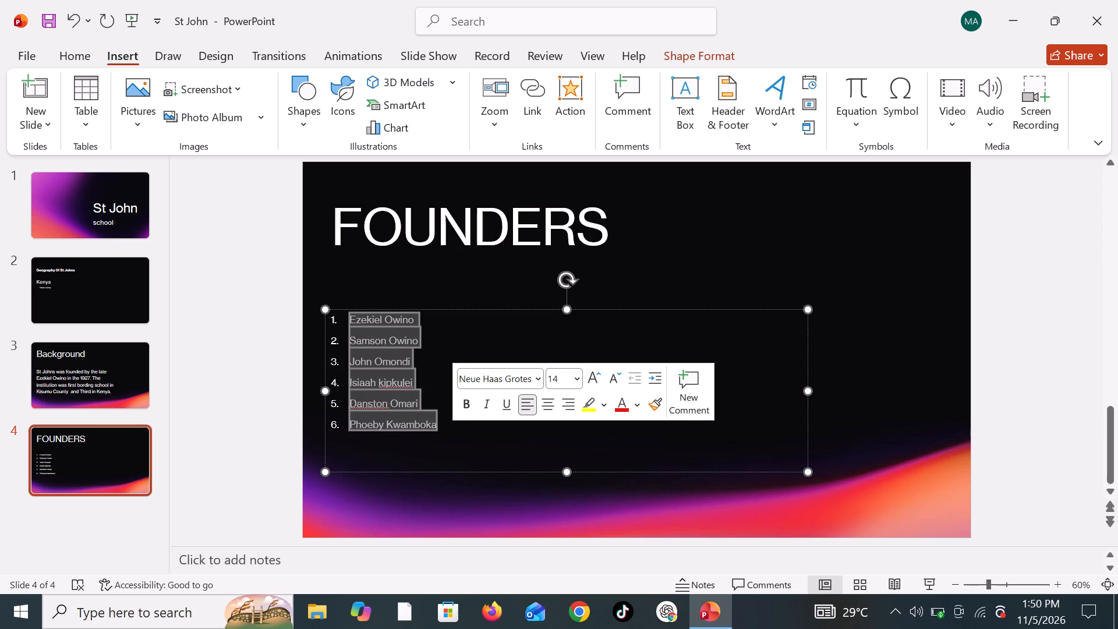
left_click(596, 374)
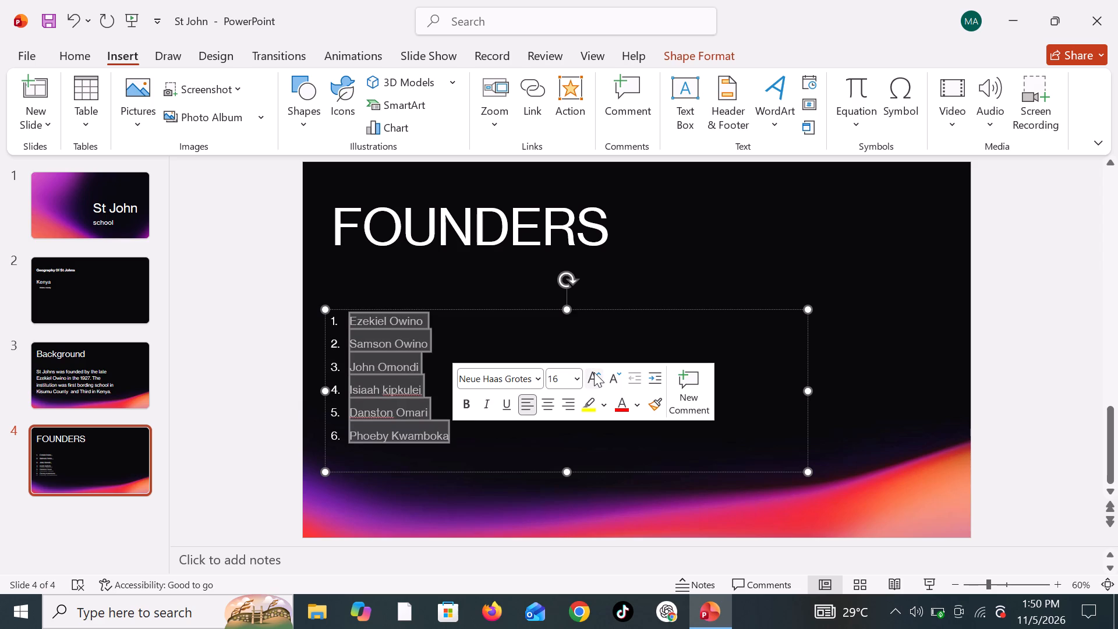
left_click(595, 372)
left_click(595, 373)
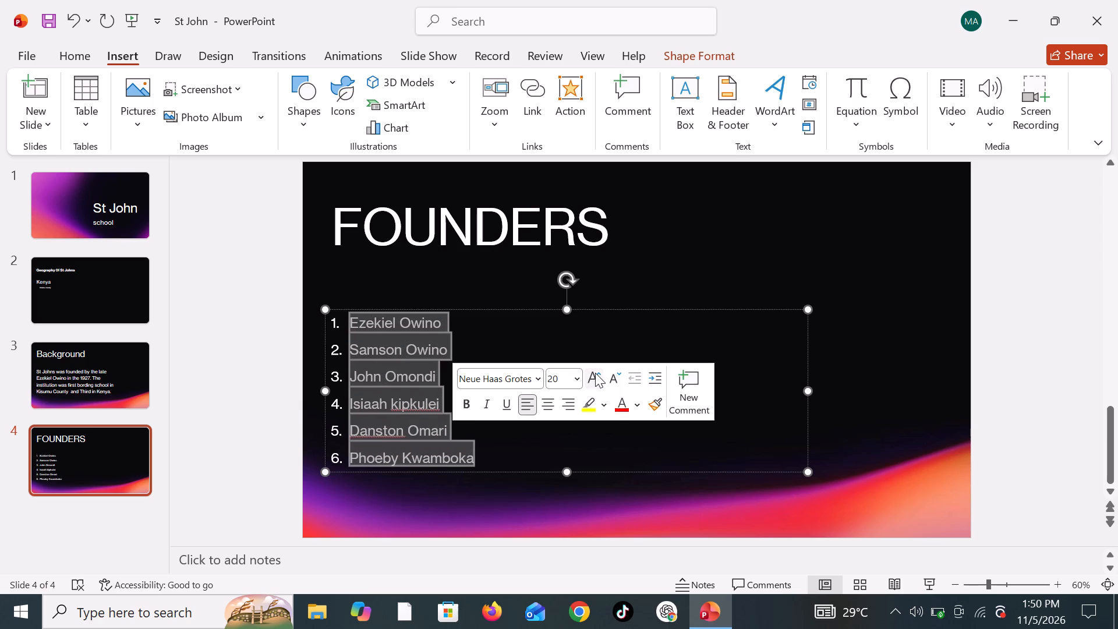
left_click(595, 373)
double_click(595, 372)
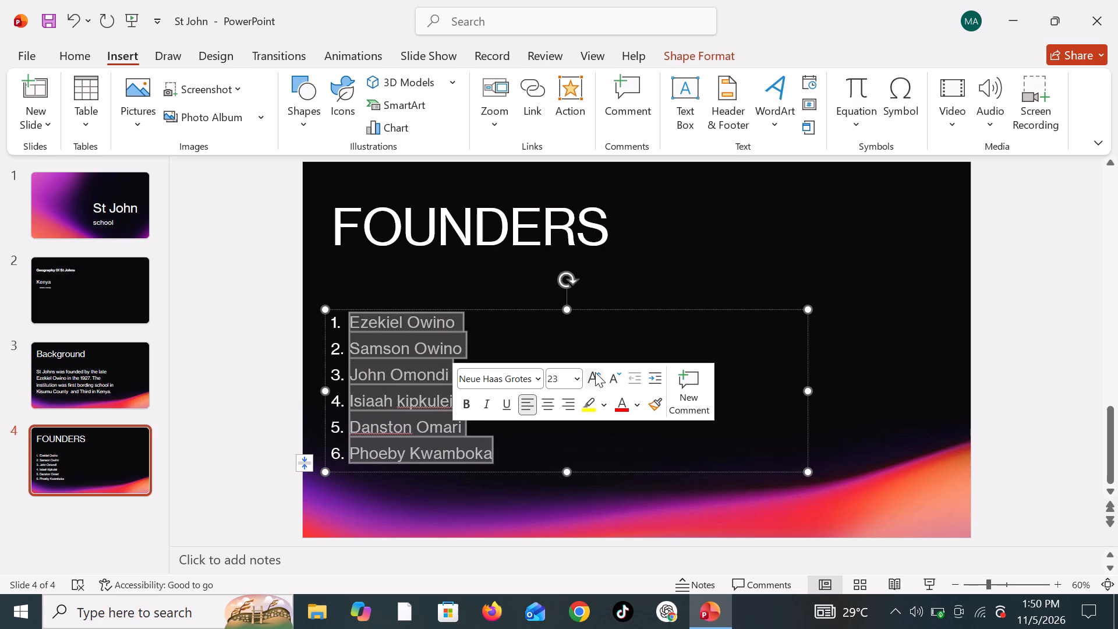
left_click(595, 372)
left_click(595, 372)
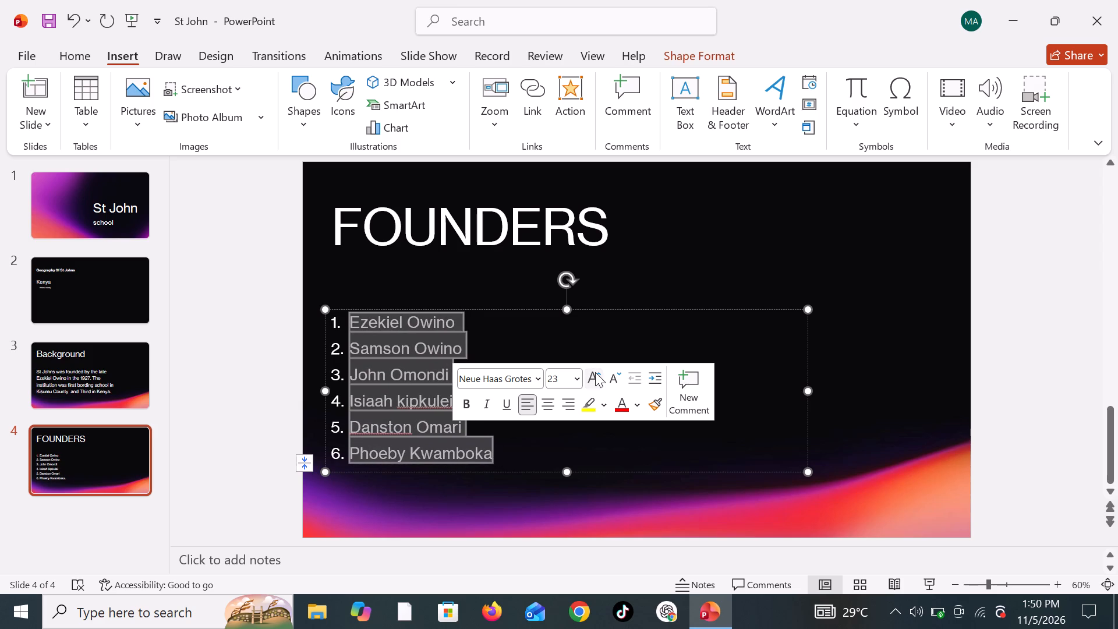
left_click(595, 372)
left_click(595, 372)
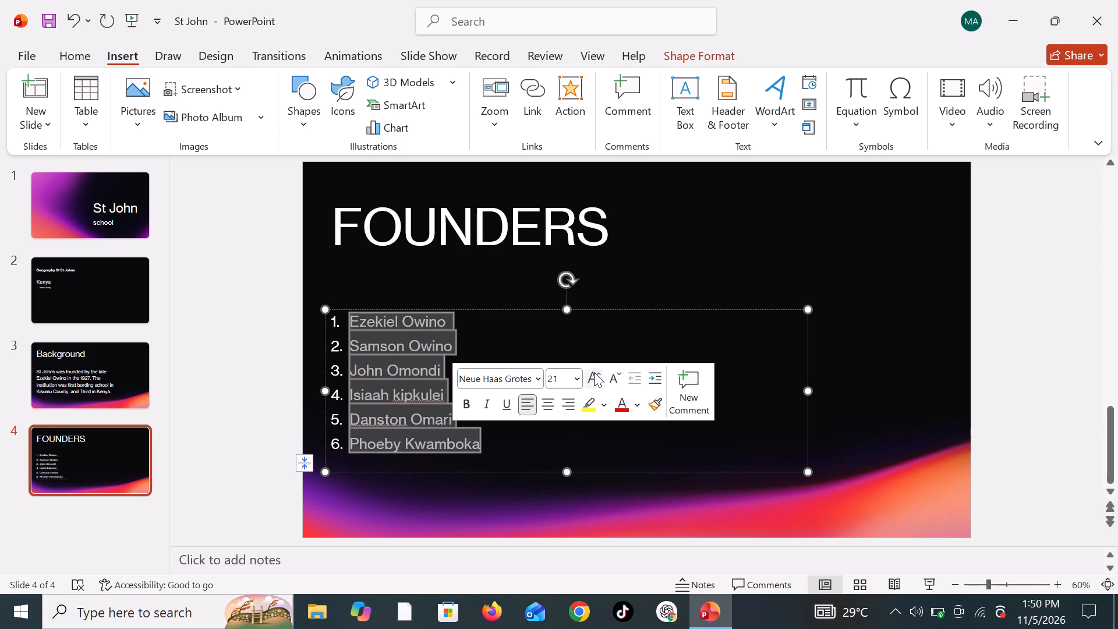
left_click(594, 372)
left_click(518, 327)
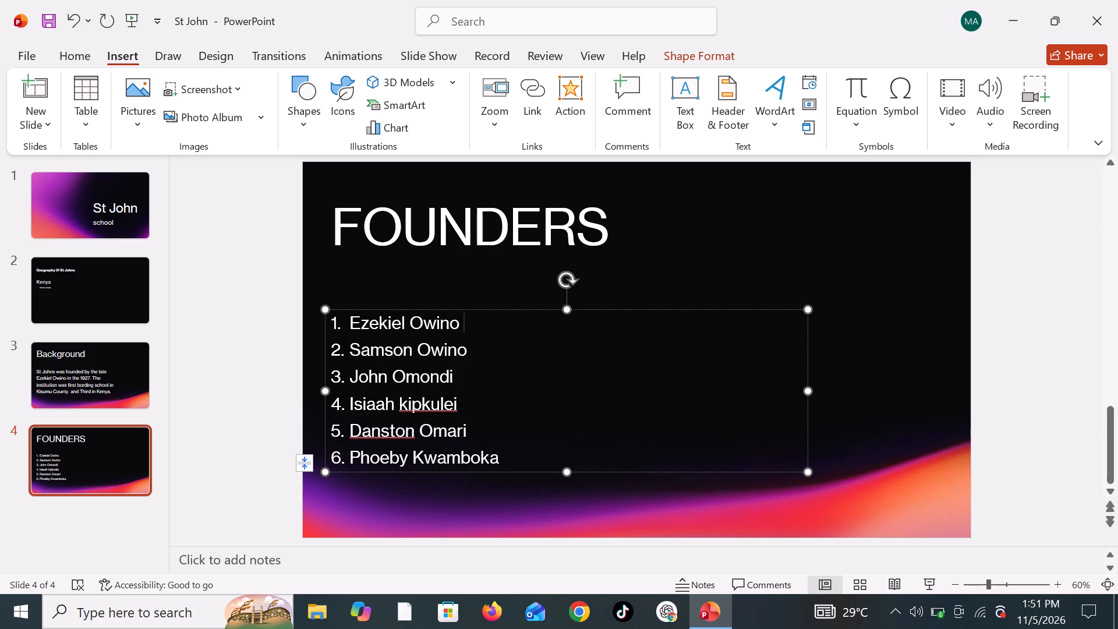
Shorten the FOUNDERS title box slightly by moving its bottom edge up.
left_click(530, 238)
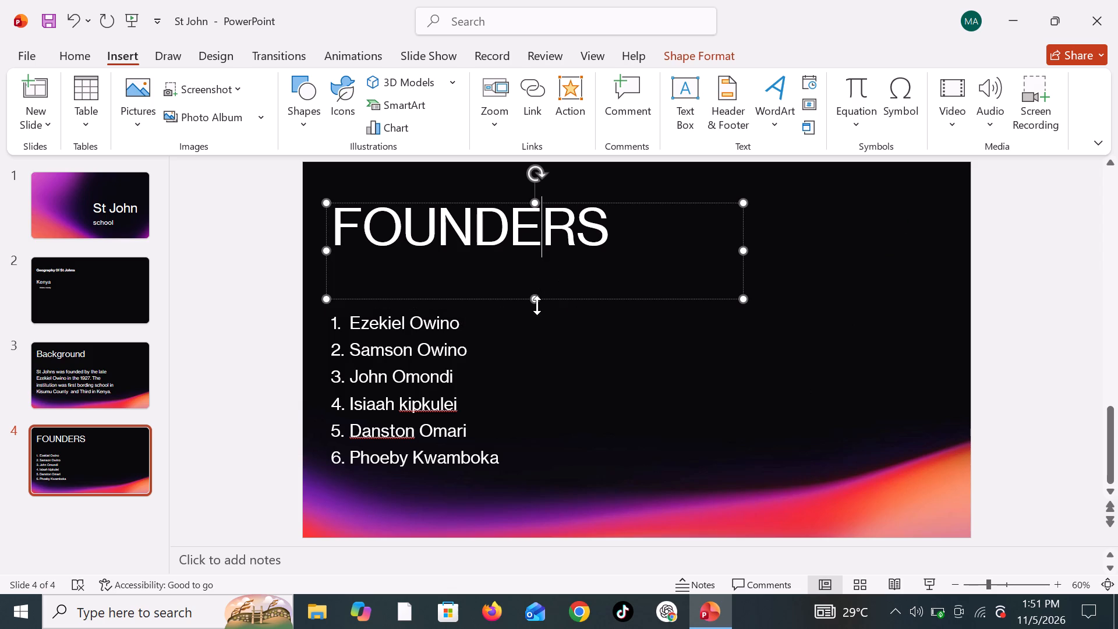
left_click_drag(537, 305, 535, 288)
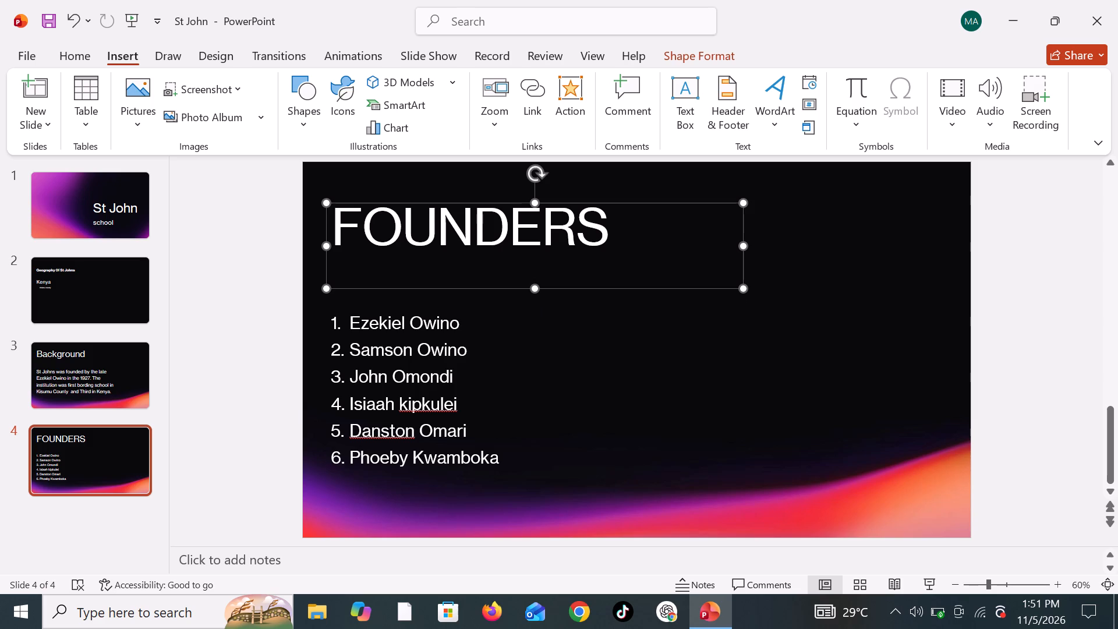
Enlarge the founders list box by raising its top edge toward the title and extending its right edge outward.
left_click(529, 379)
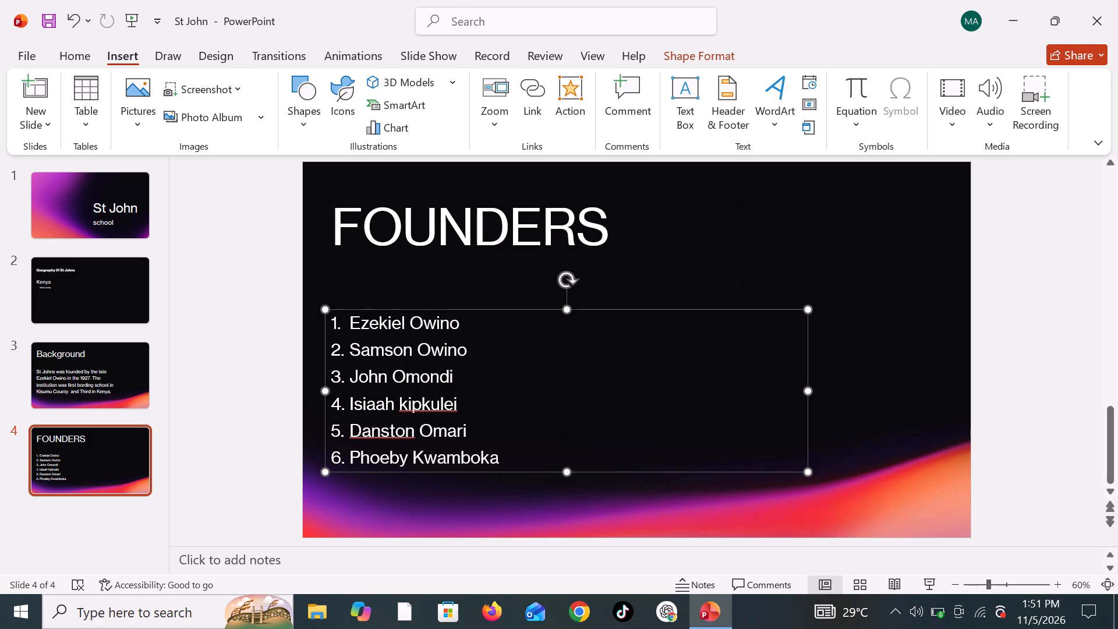
left_click_drag(564, 312, 565, 294)
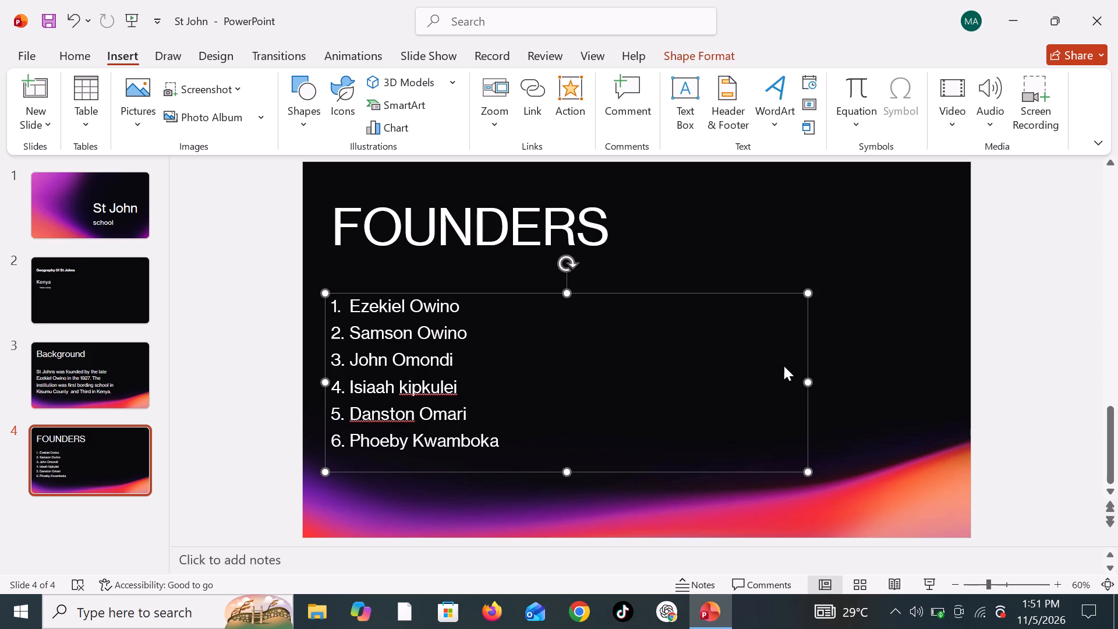
left_click_drag(812, 384, 860, 377)
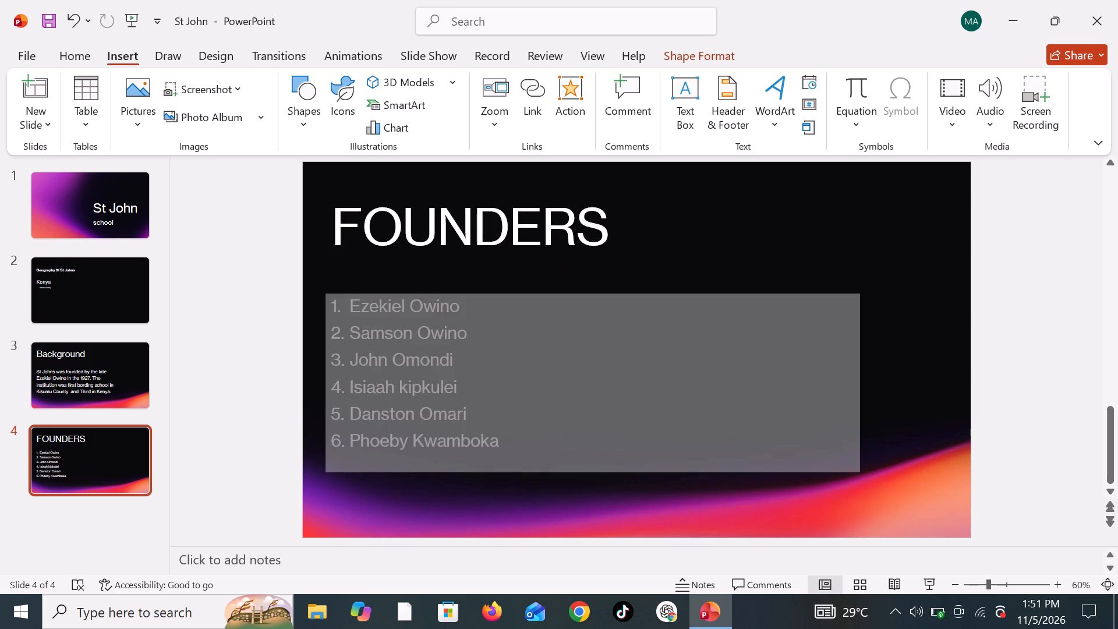
left_click_drag(860, 377, 860, 376)
left_click(643, 418)
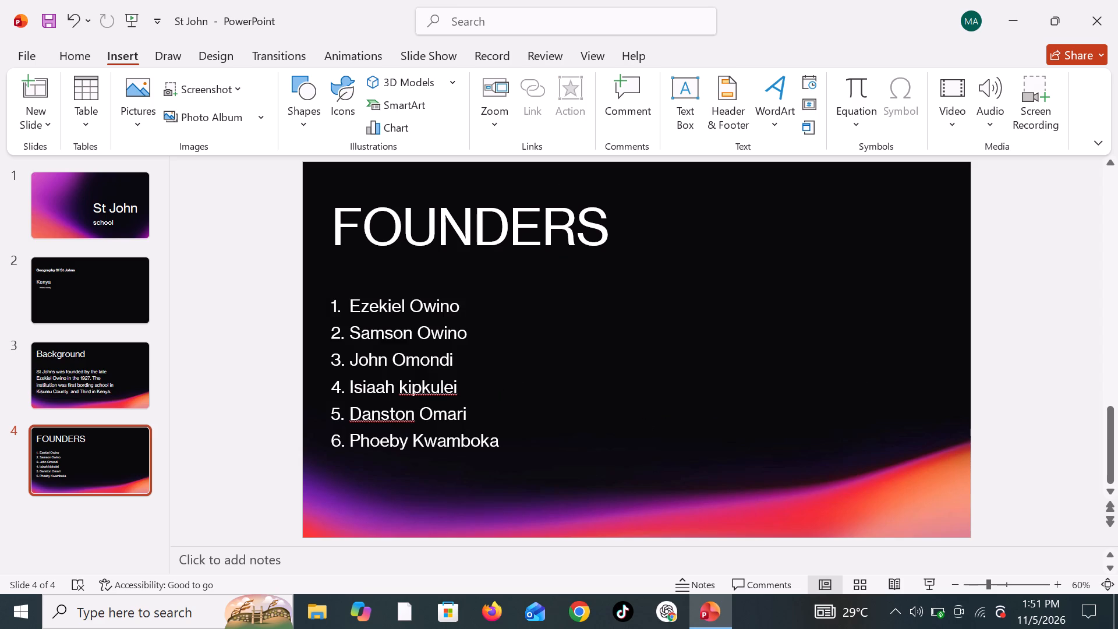
Increase the font size of all six names in the founders list to 26 pt.
left_click_drag(350, 310, 426, 344)
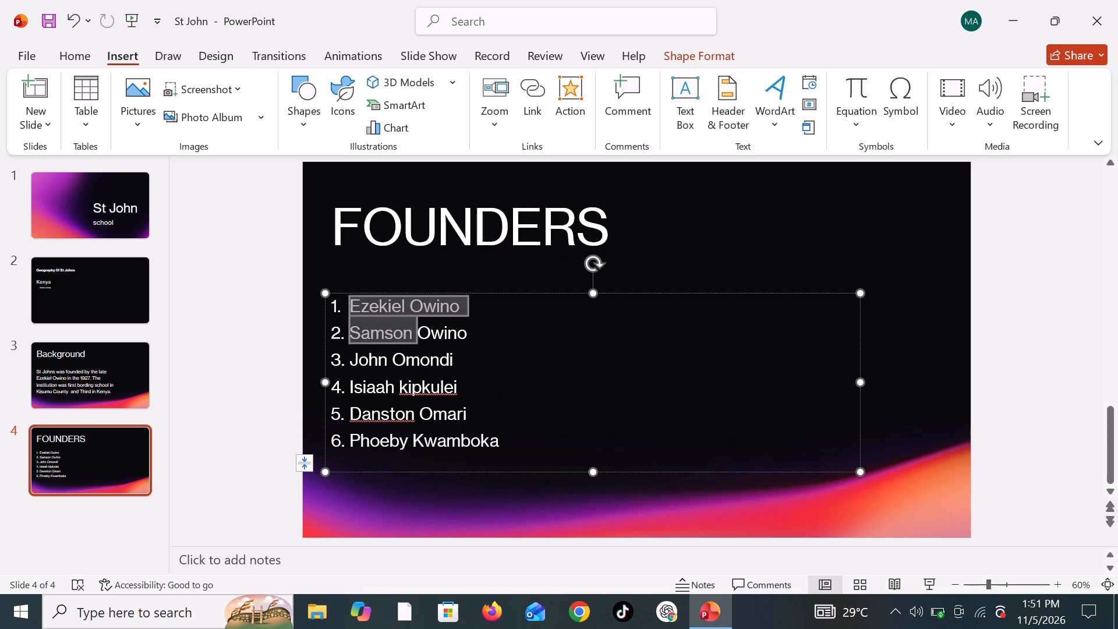
left_click_drag(426, 344, 483, 446)
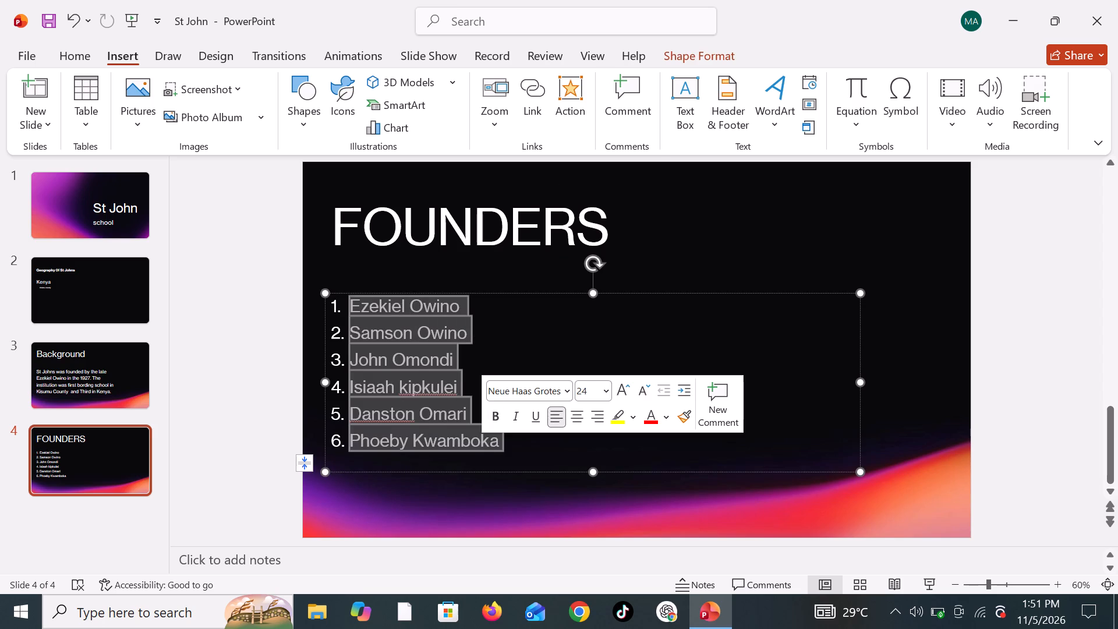
left_click(630, 383)
left_click(627, 383)
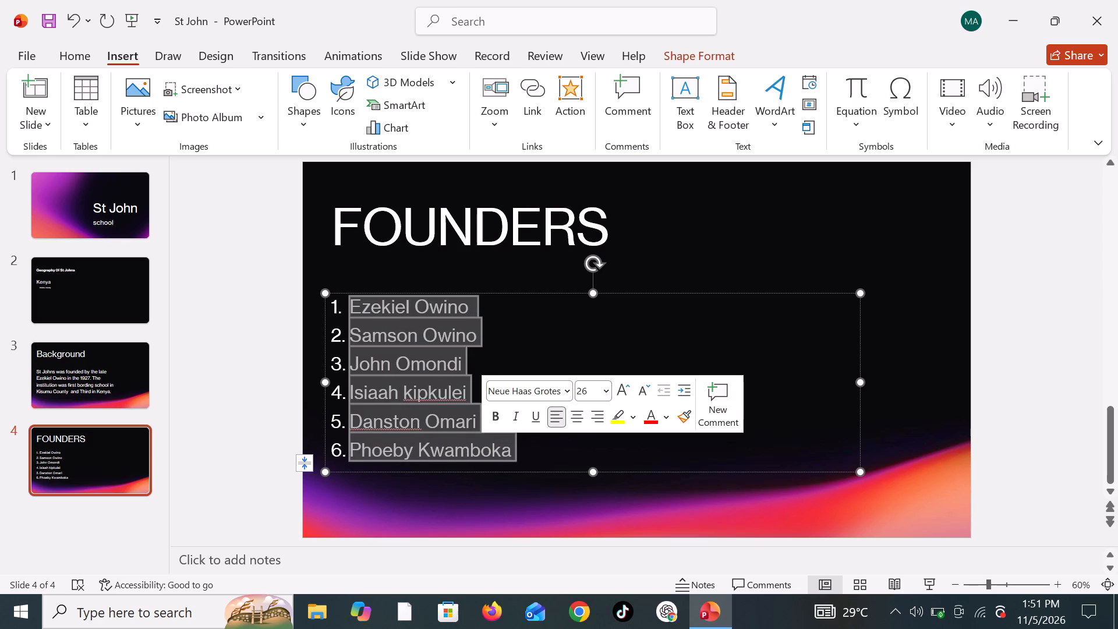
left_click(532, 456)
left_click(550, 421)
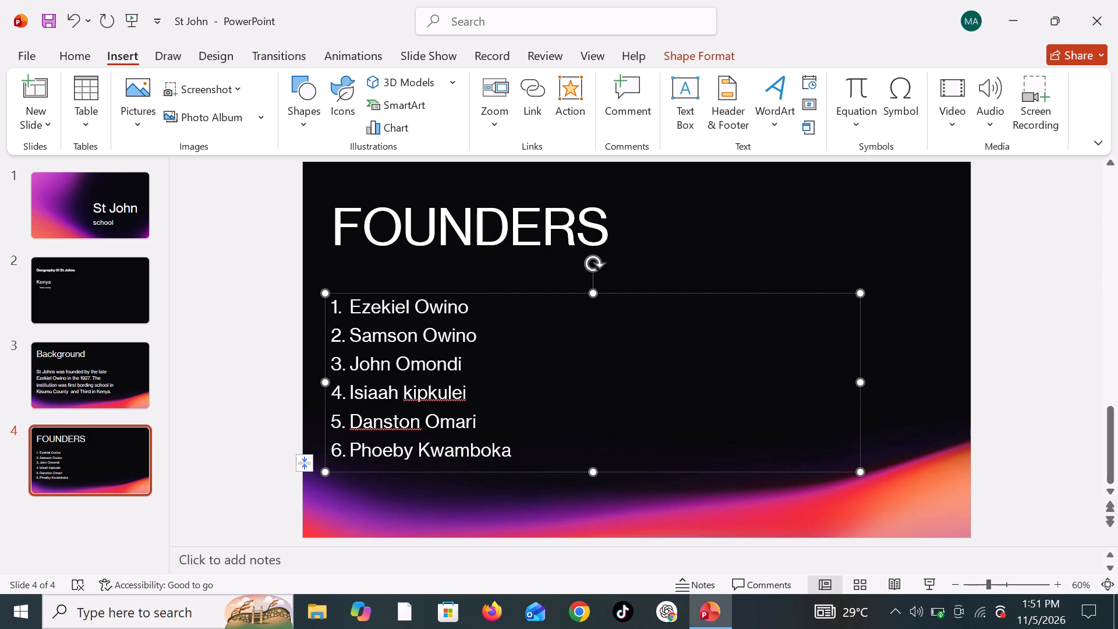
left_click_drag(574, 391, 563, 388)
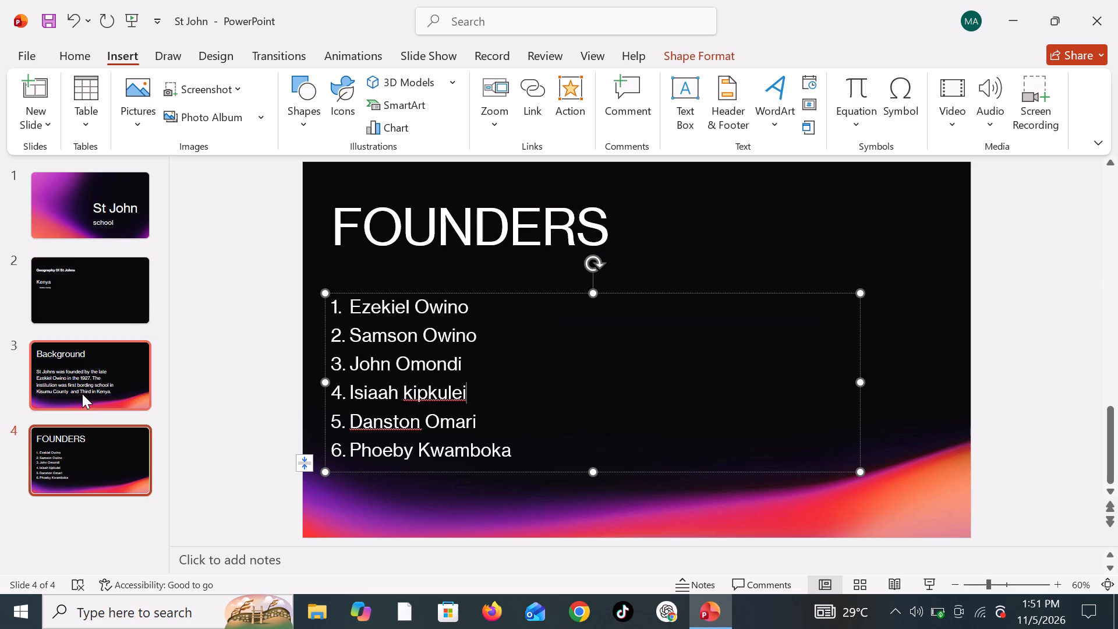
Add a new slide with the Conclusion layout after the FOUNDERS slide.
left_click(87, 361)
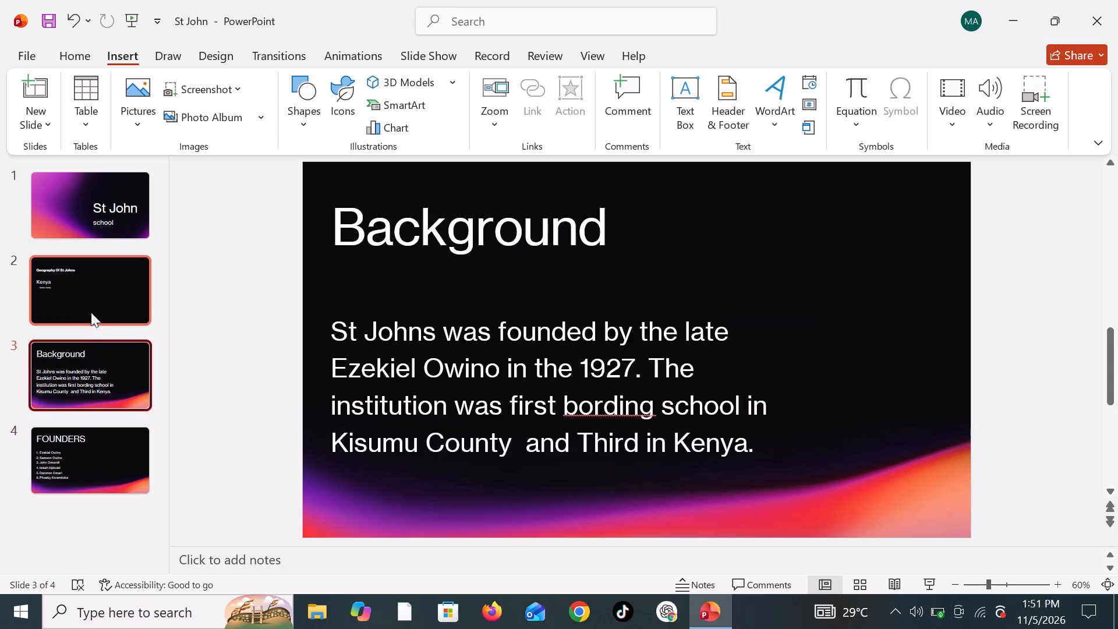
left_click(93, 304)
left_click(108, 437)
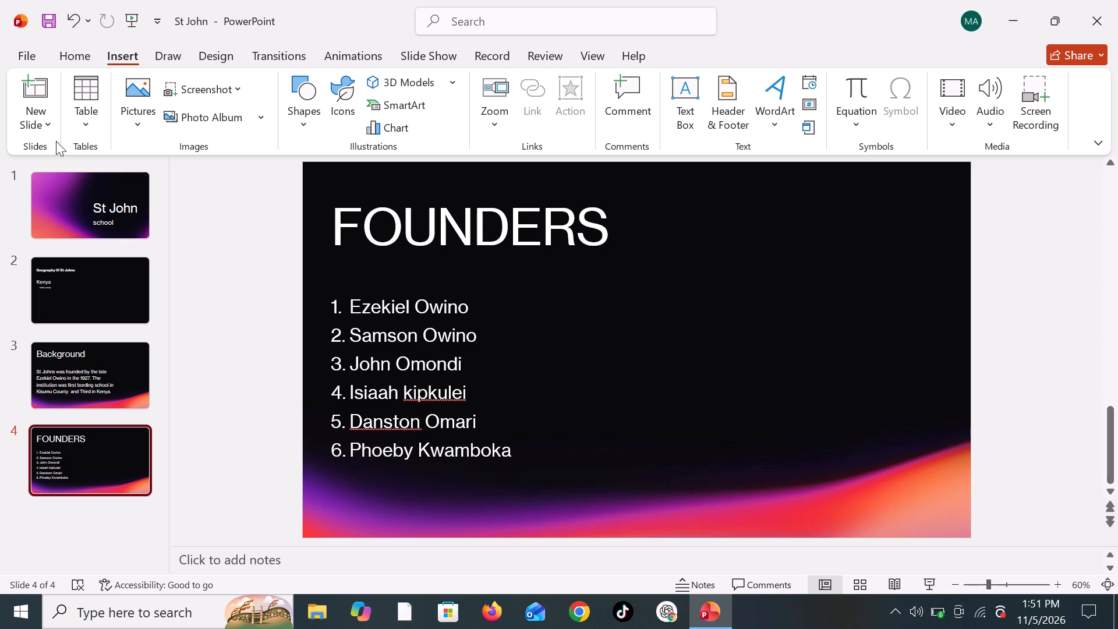
left_click(38, 121)
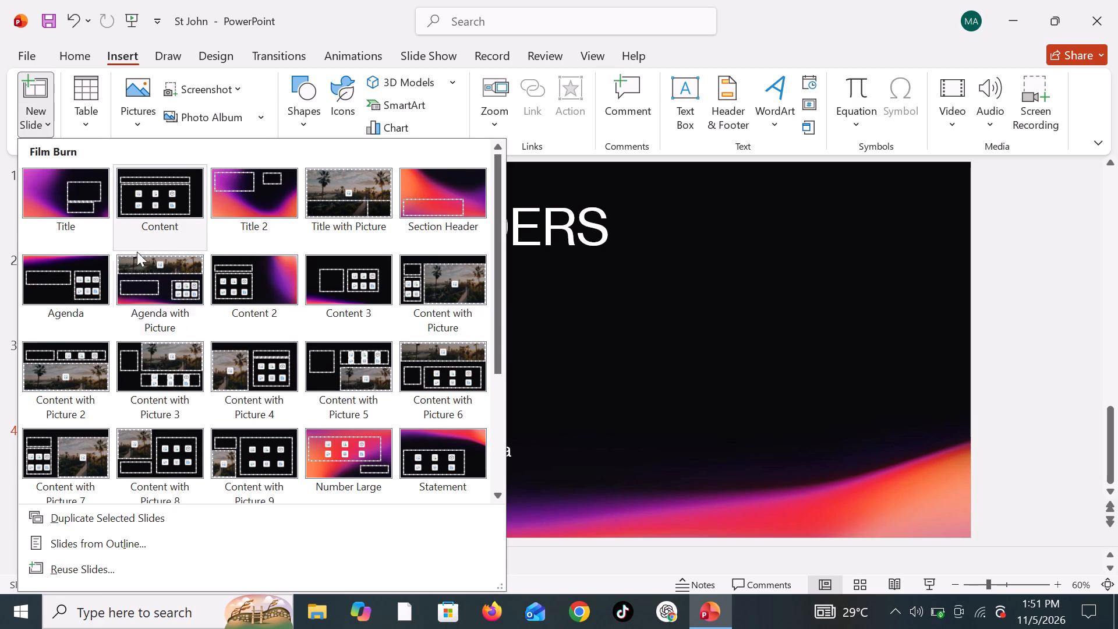
scroll(201, 303, "down", 3)
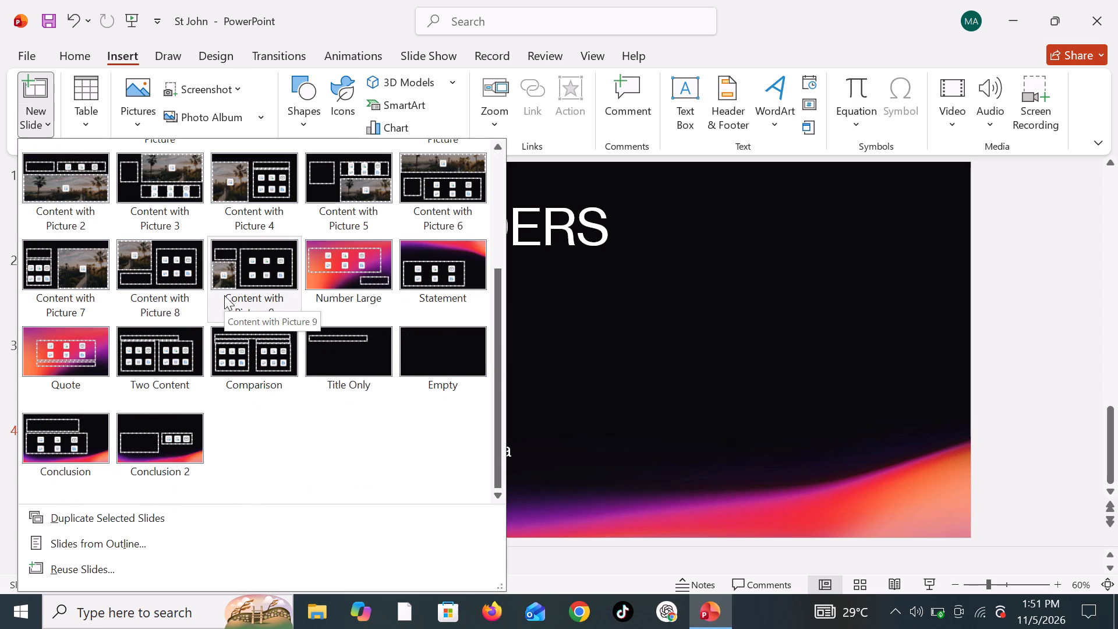
left_click(73, 437)
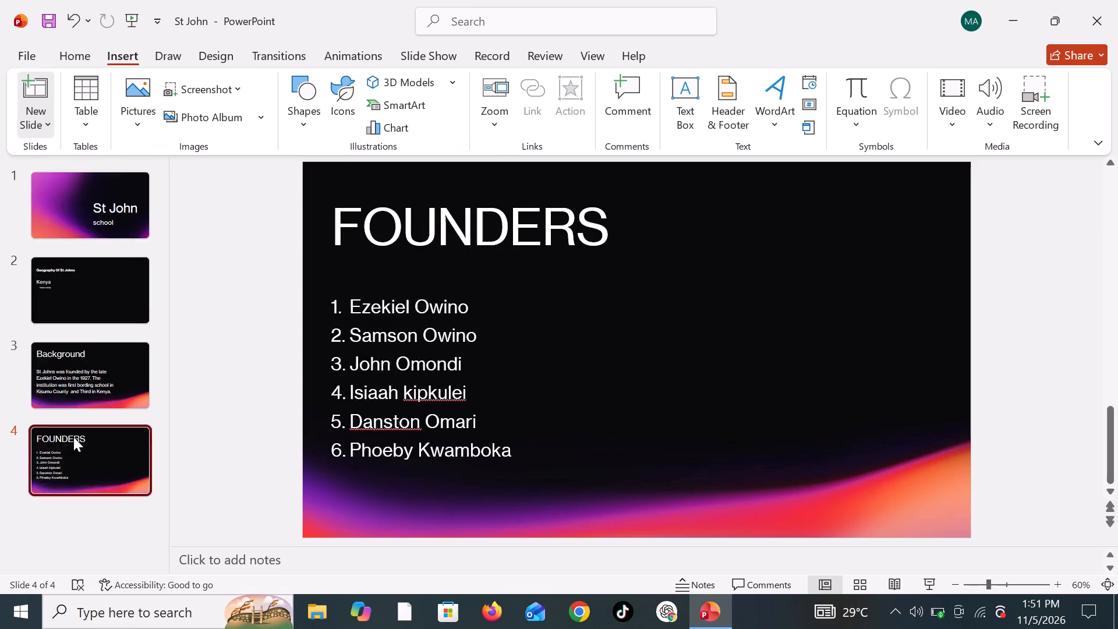
Enter INTRODUCTION in capital letters as the title of the new fifth slide.
left_click(437, 250)
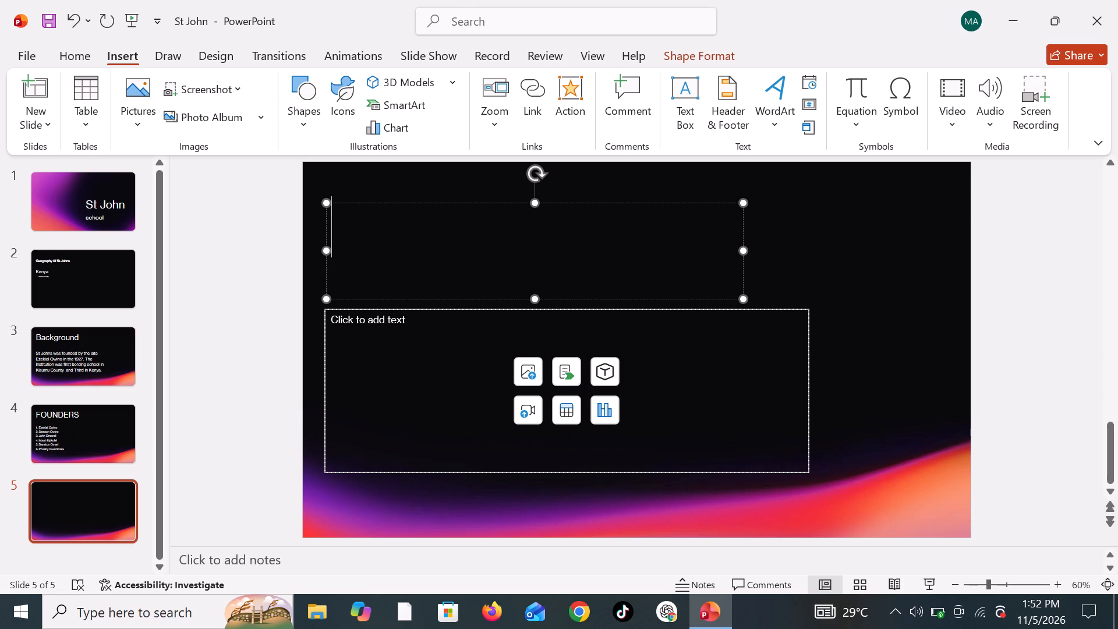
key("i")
key("BackSpace")
key("Tab")
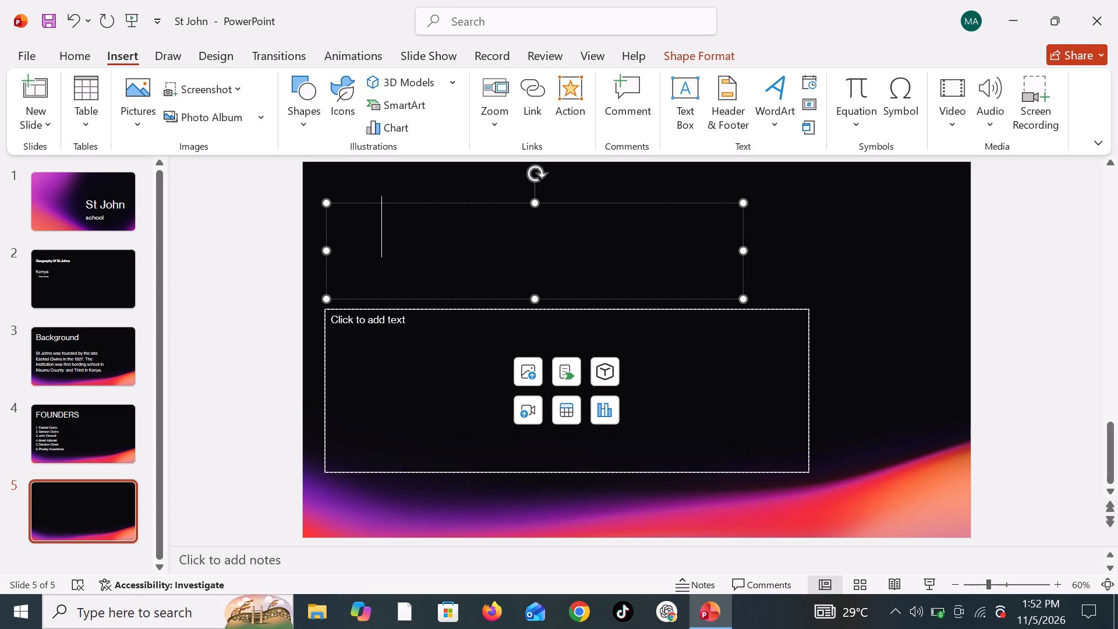
key("Return")
key("BackSpace")
key("BackSpace")
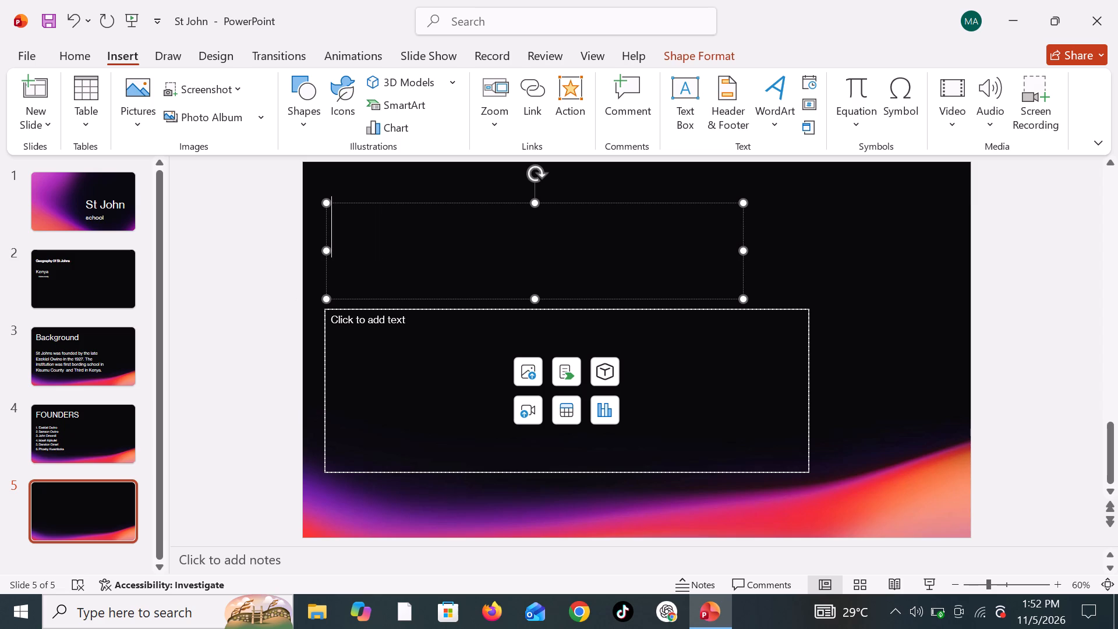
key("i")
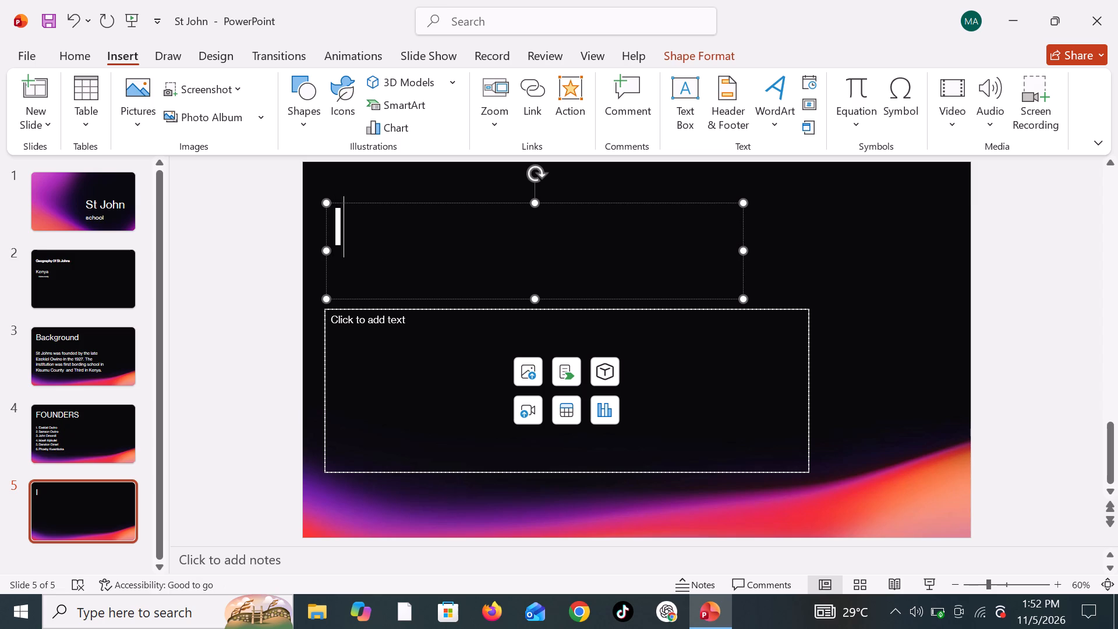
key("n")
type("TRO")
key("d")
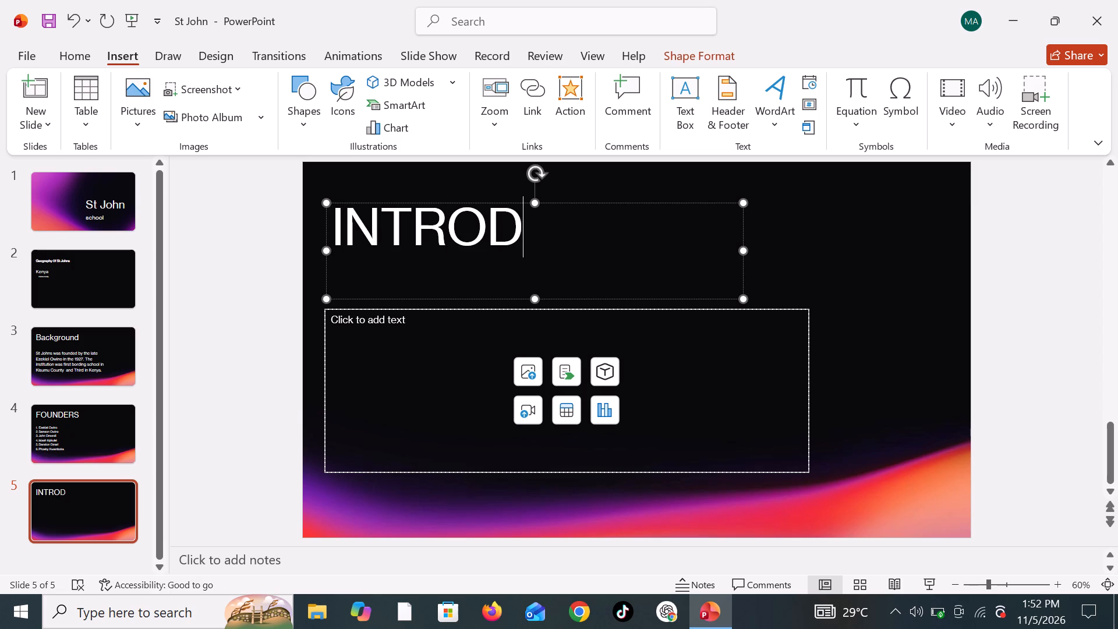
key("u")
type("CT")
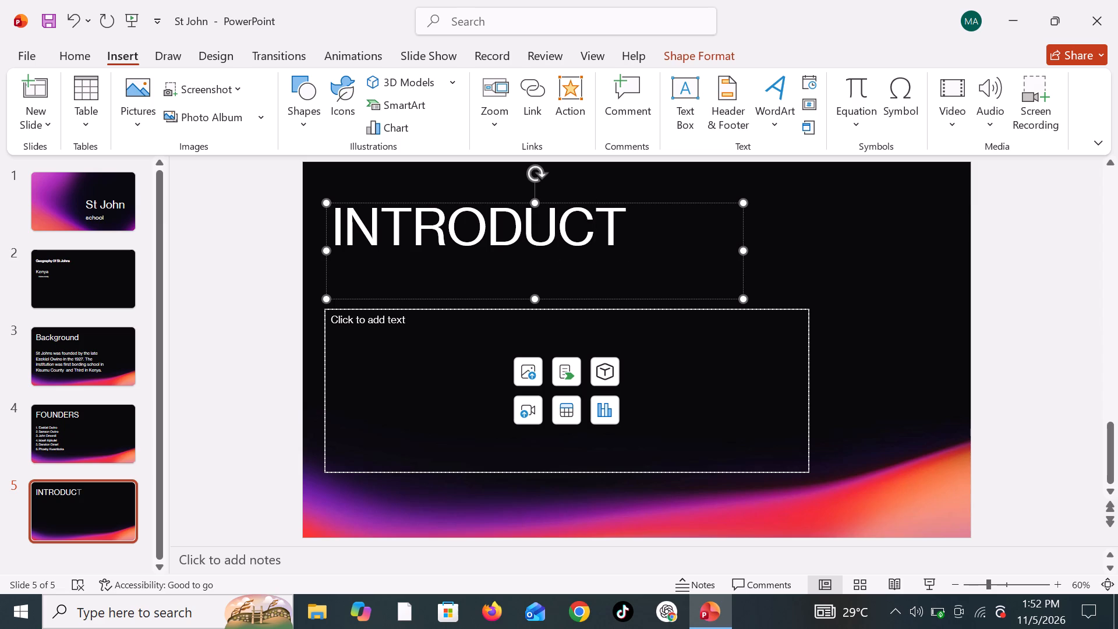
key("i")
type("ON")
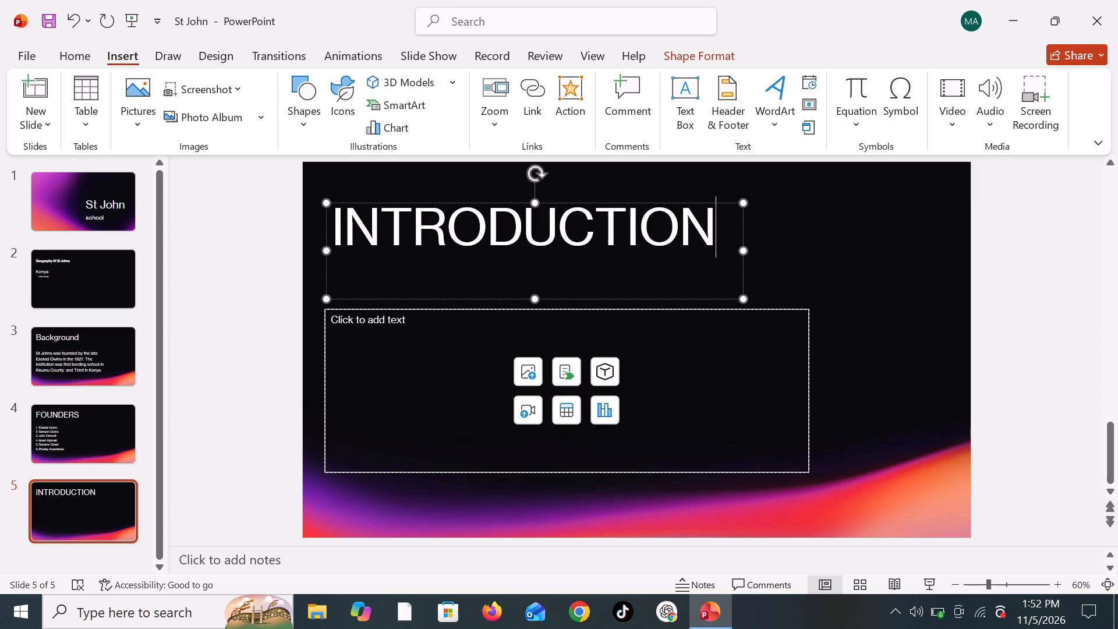
Begin the body text under the INTRODUCTION title with "St John intituoin have".
left_click(417, 314)
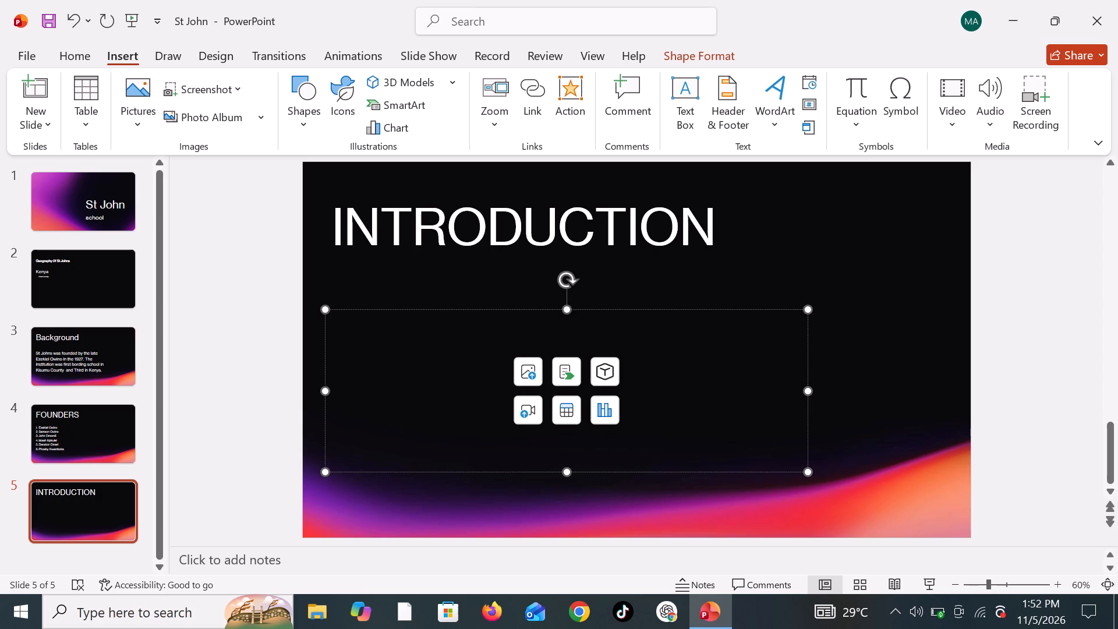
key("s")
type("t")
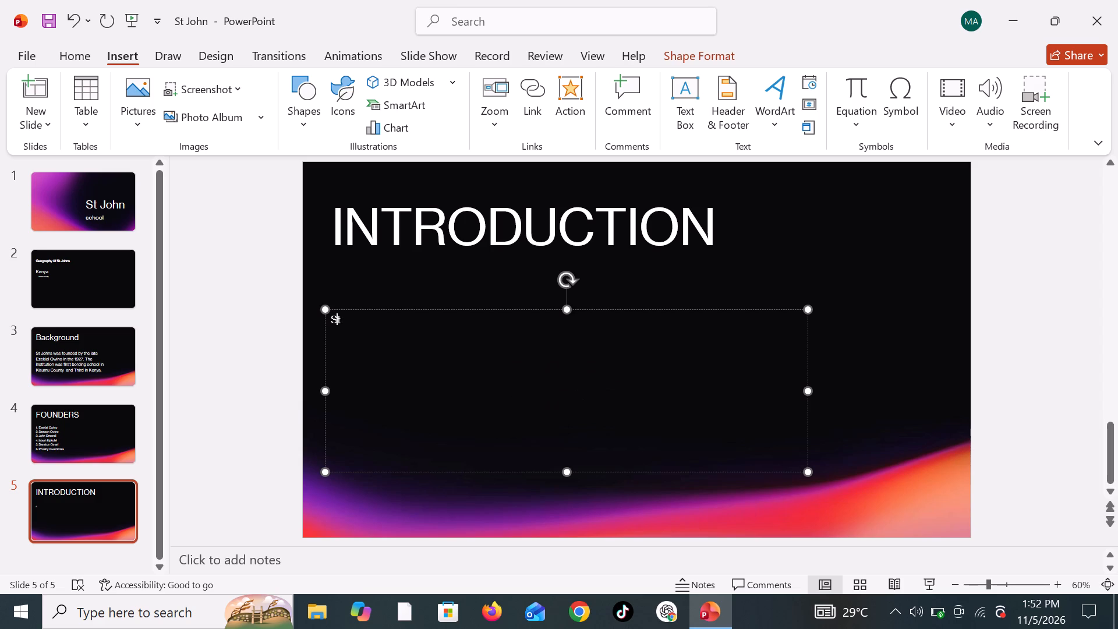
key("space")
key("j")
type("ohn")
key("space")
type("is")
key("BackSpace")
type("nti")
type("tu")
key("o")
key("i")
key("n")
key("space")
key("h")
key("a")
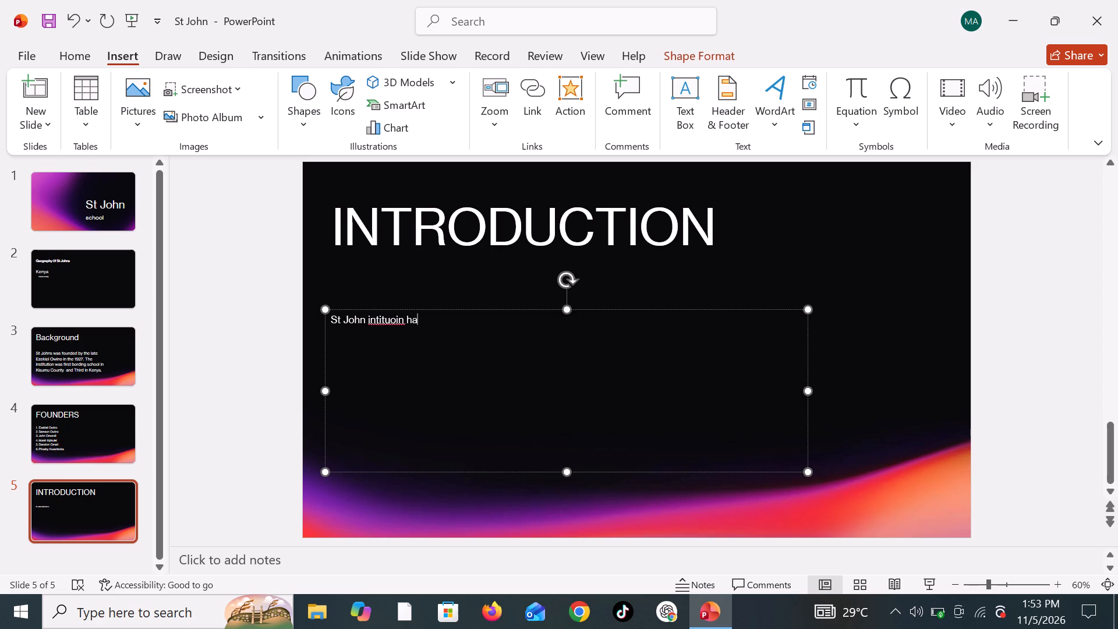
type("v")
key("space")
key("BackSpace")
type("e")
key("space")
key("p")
Replace the misspelled "intituoin have" so the body text reads "St John institution".
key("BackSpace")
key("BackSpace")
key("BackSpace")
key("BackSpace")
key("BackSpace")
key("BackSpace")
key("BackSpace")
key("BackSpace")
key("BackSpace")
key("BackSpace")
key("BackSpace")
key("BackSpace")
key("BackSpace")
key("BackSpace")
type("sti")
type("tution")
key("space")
Continue the introduction sentence after "institution" with "has provide a".
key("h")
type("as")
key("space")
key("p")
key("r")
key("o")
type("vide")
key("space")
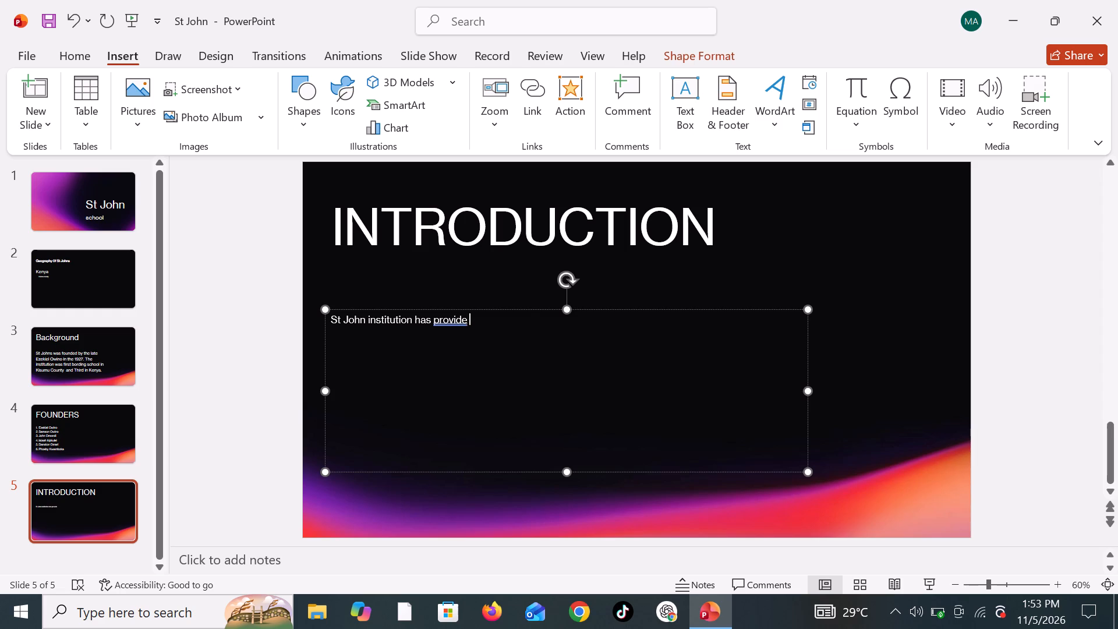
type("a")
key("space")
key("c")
Replace "provide a" with "produce" in the introduction sentence.
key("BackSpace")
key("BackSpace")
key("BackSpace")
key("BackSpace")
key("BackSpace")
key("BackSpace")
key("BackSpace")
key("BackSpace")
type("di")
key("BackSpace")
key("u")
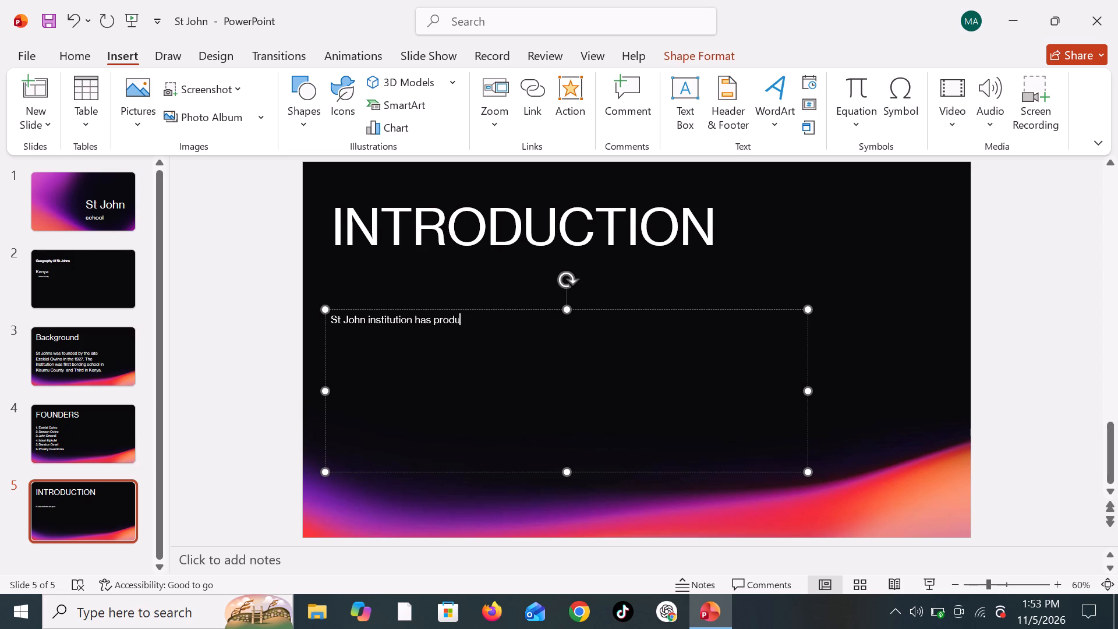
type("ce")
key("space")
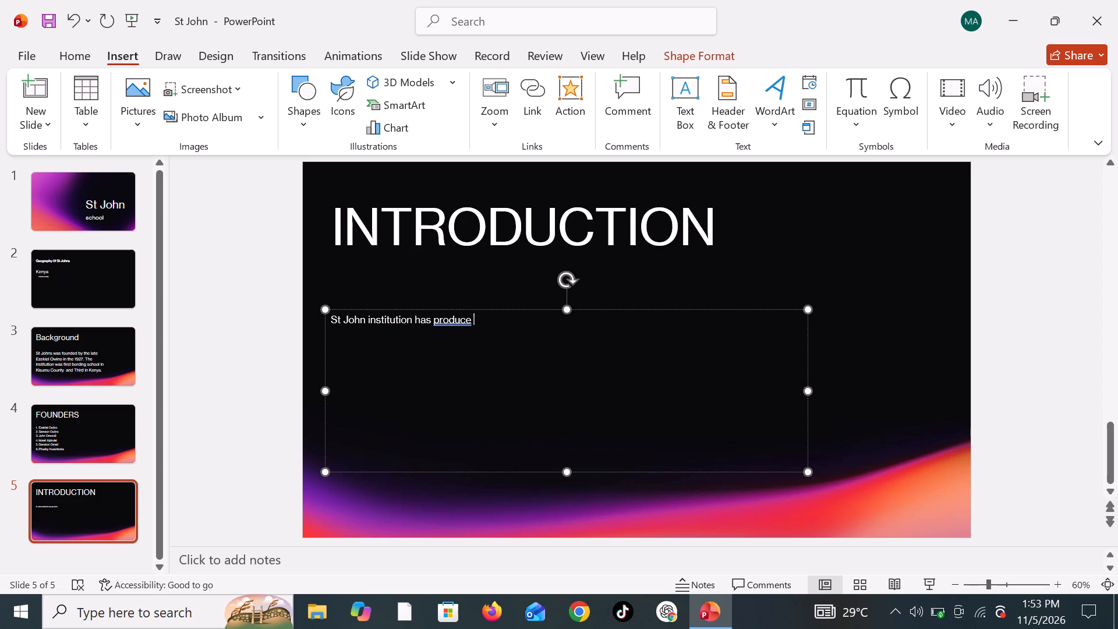
Continue the introduction sentence after "produce" with "best students".
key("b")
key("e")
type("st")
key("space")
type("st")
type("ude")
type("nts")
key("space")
Continue the introduction sentence after "best students" with "across the coutry".
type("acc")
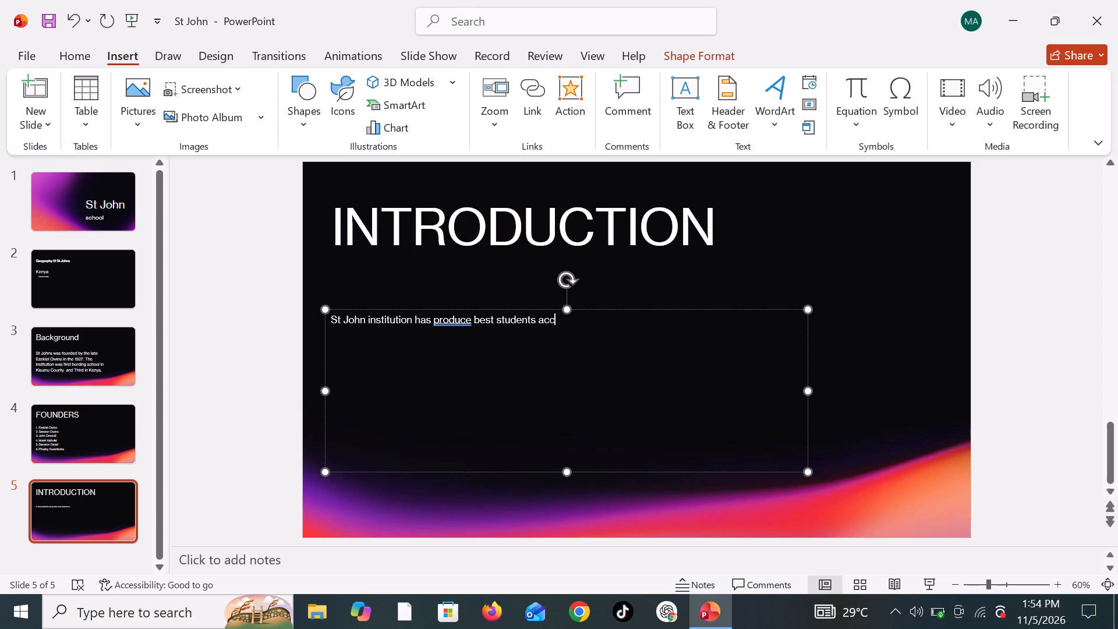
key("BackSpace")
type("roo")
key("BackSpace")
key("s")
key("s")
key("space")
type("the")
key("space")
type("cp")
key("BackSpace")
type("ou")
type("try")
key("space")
Extend the introduction sentence after "coutry" with "which has enable to".
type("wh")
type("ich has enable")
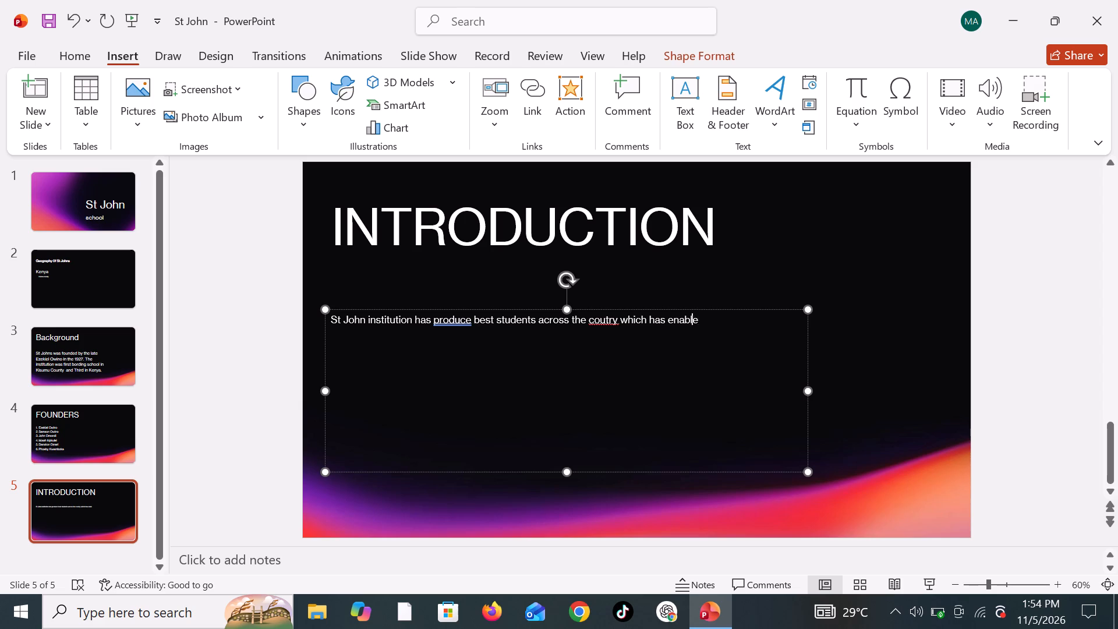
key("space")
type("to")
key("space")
Continue the introduction sentence after "enable to" with "expansion of new technology".
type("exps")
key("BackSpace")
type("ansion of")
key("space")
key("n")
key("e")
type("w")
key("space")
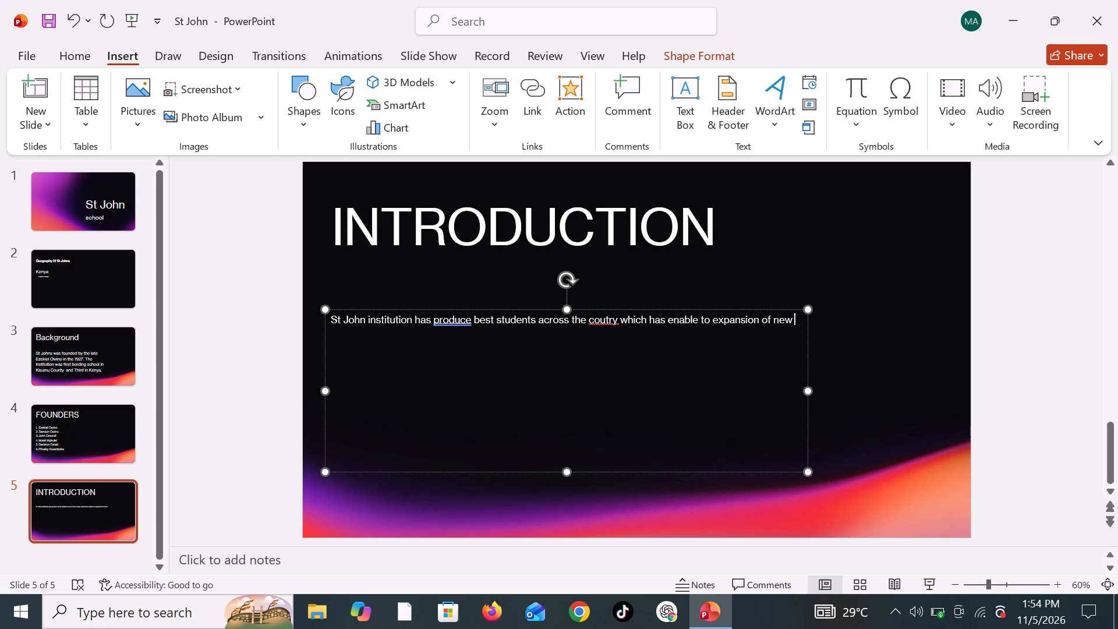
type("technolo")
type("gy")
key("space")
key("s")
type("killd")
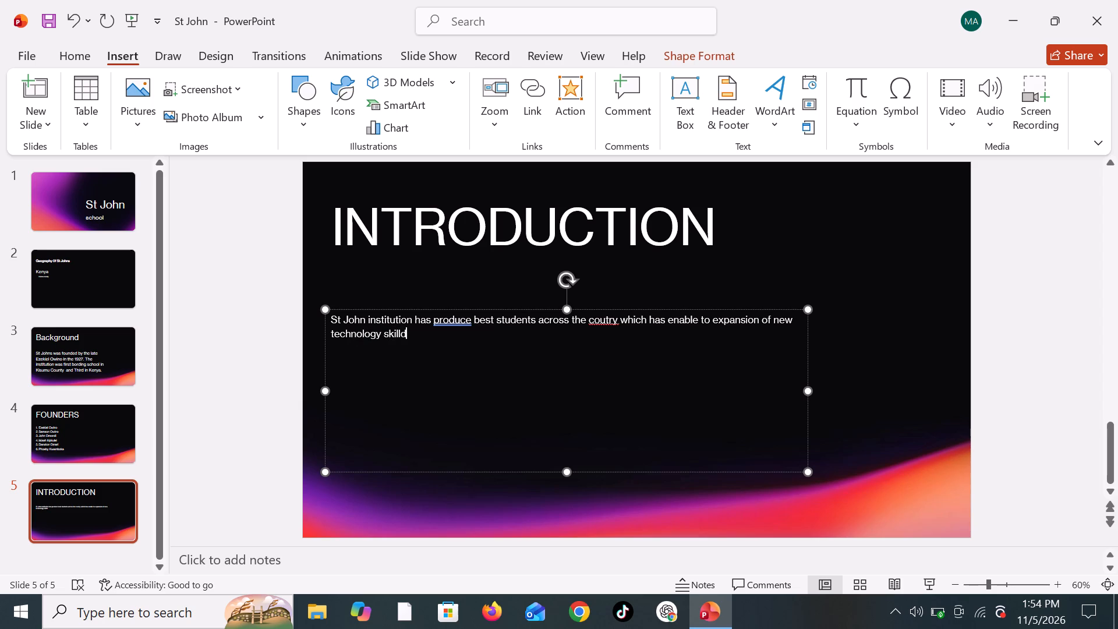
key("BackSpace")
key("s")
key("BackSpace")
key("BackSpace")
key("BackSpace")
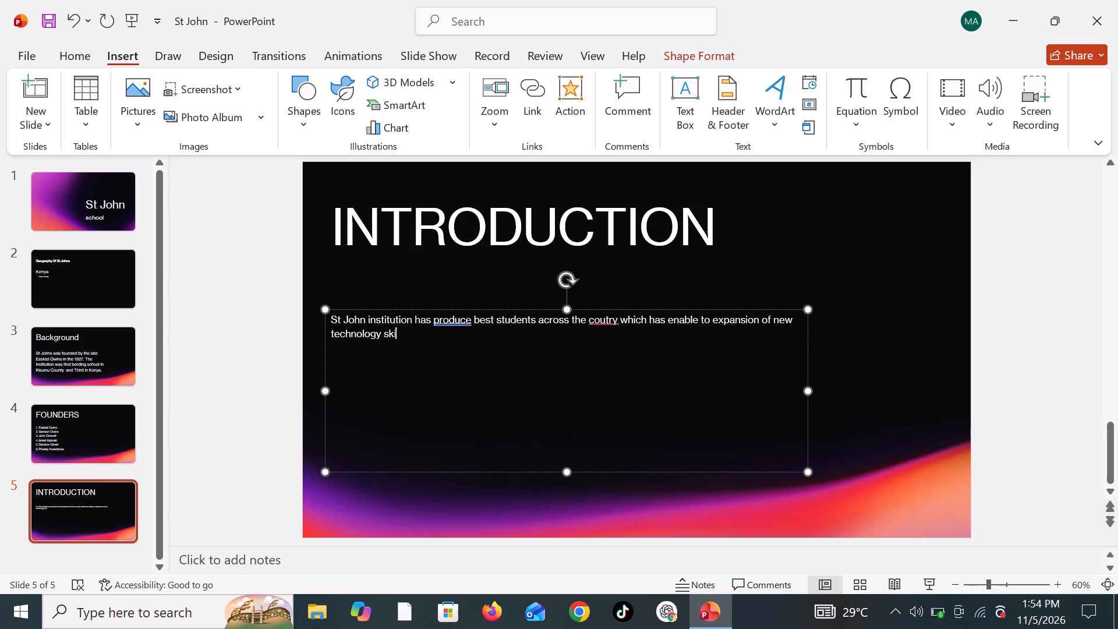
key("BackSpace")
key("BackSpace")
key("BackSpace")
Add "and skills" after "technology" in the introduction sentence.
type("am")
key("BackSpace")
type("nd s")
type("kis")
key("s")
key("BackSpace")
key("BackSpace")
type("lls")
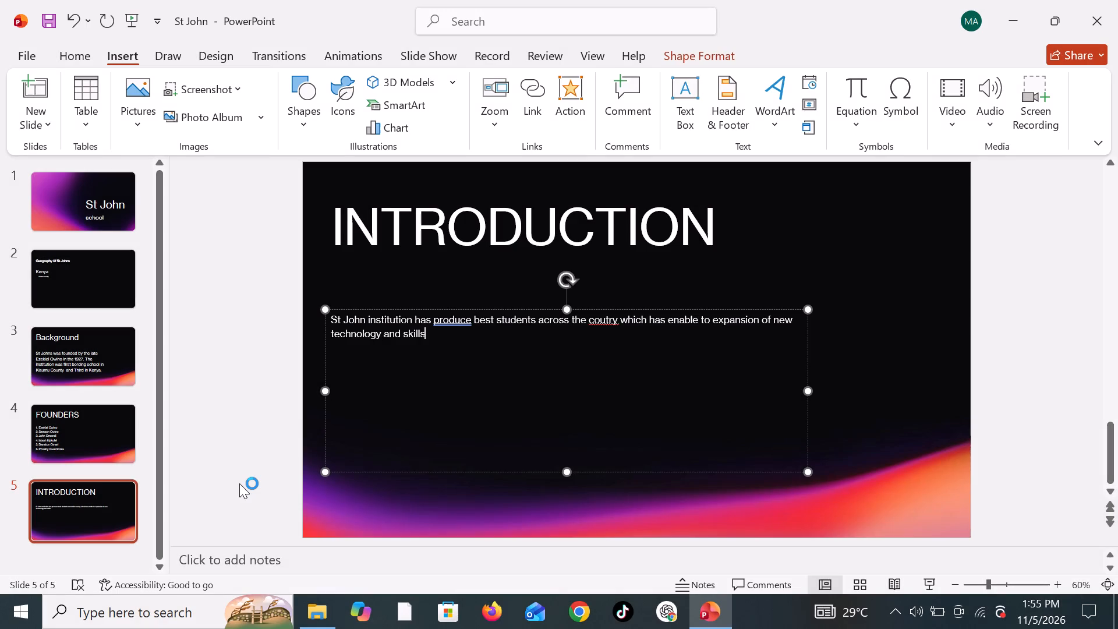
Continue the introduction sentence after "technology and skills" with "and productive service".
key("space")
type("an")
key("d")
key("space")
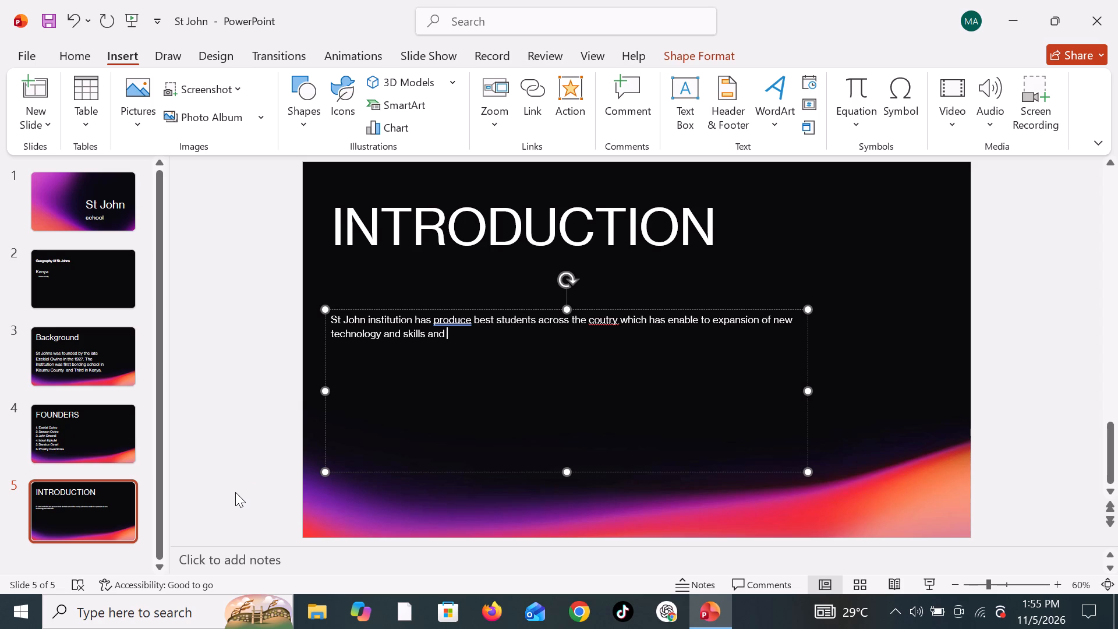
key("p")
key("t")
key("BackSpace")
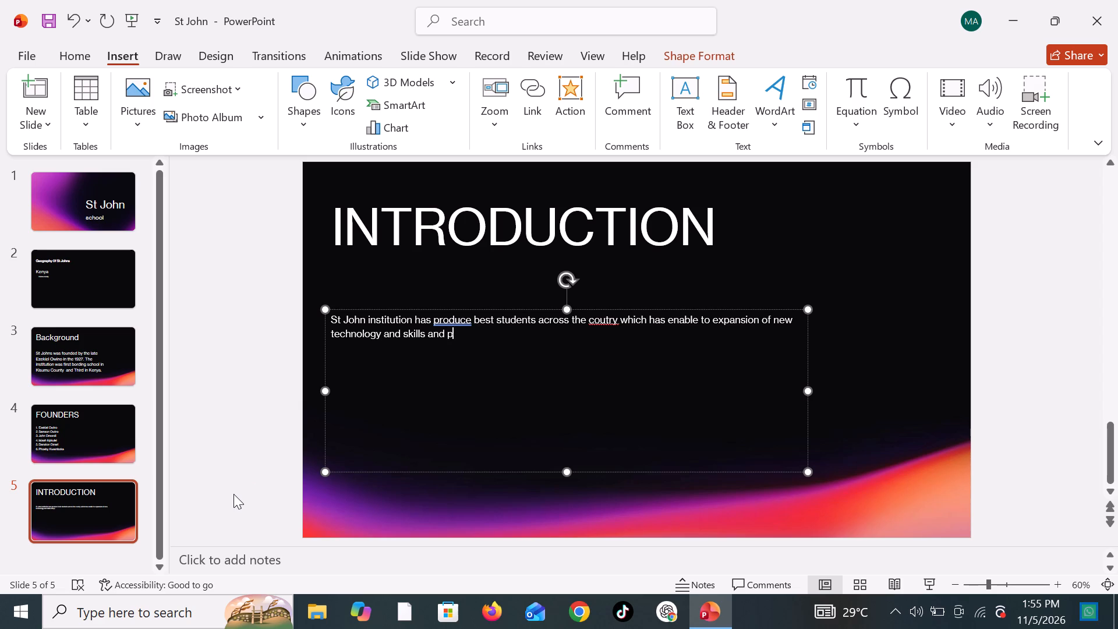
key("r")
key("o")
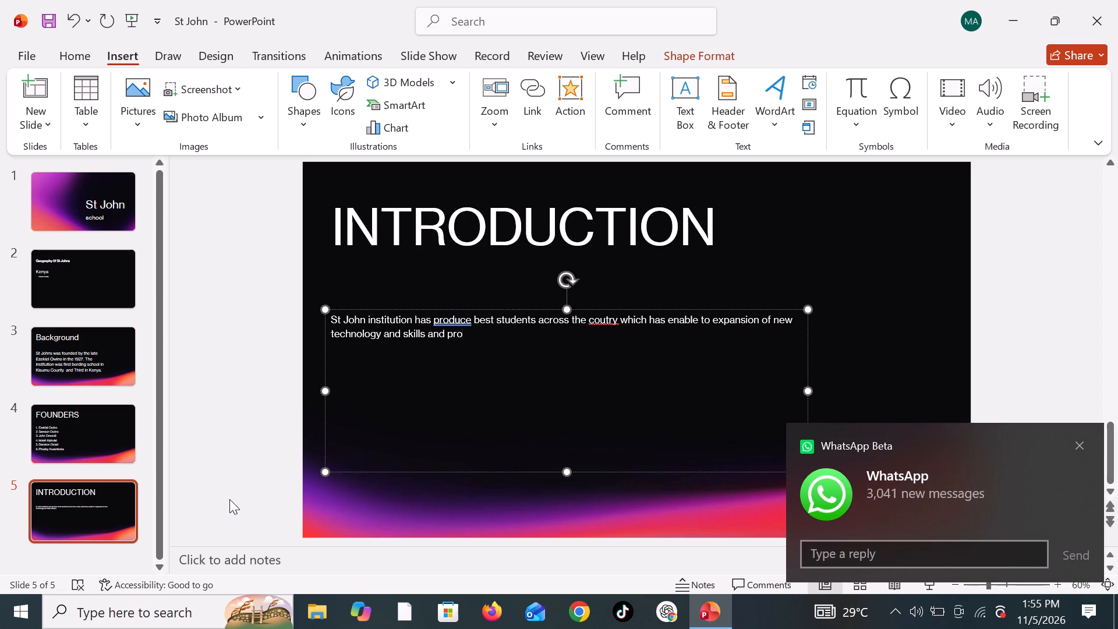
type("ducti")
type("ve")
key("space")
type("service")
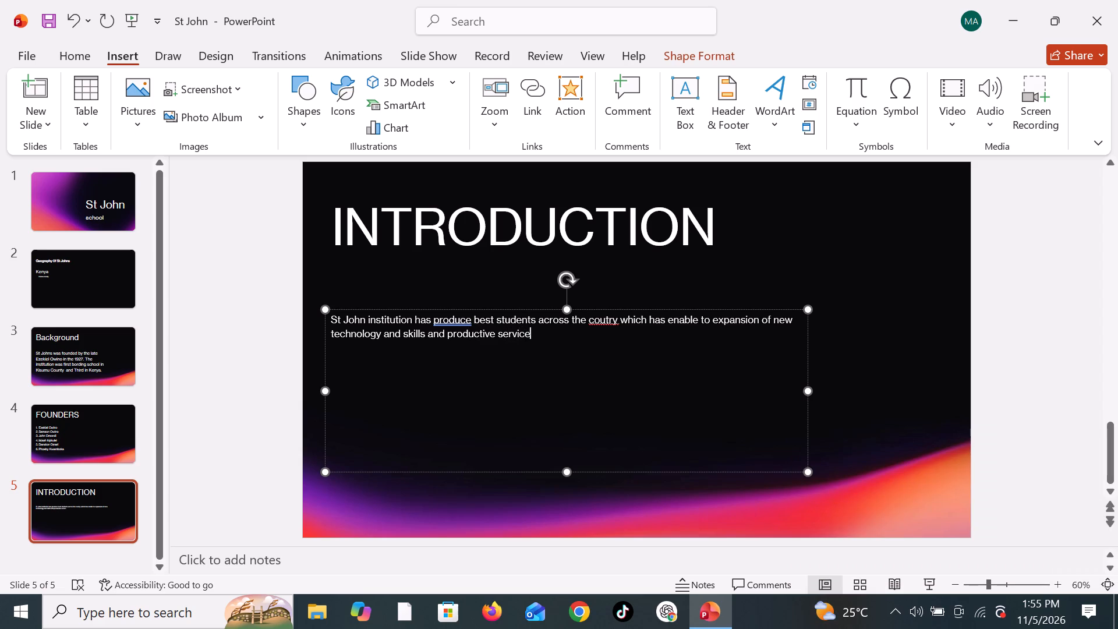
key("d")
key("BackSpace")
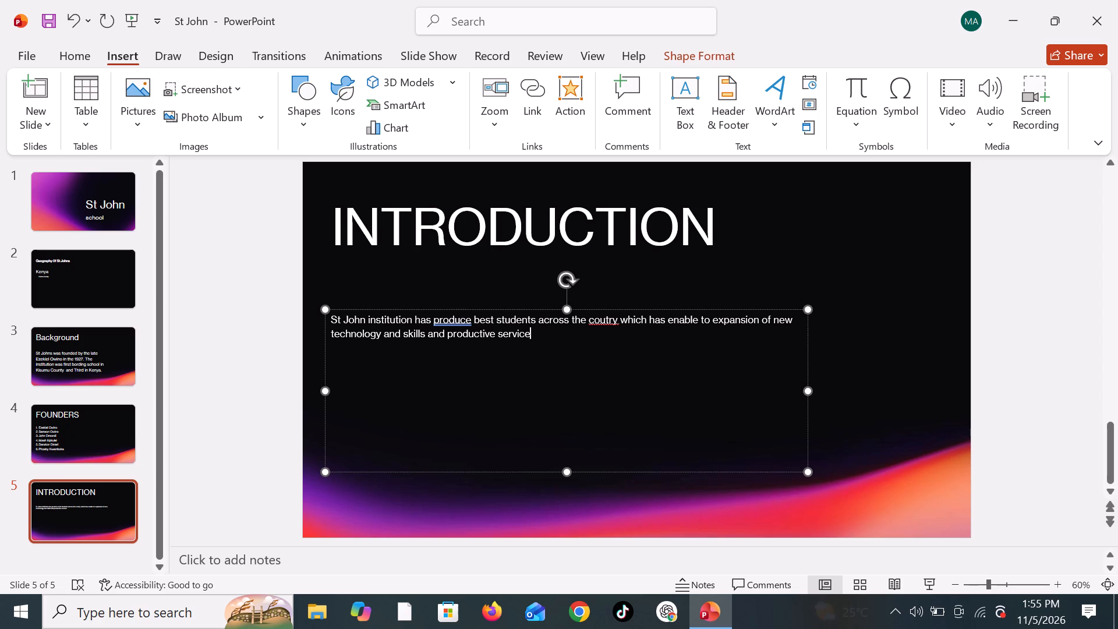
Make "service" plural as "services" and continue the introduction sentence with "which has prom".
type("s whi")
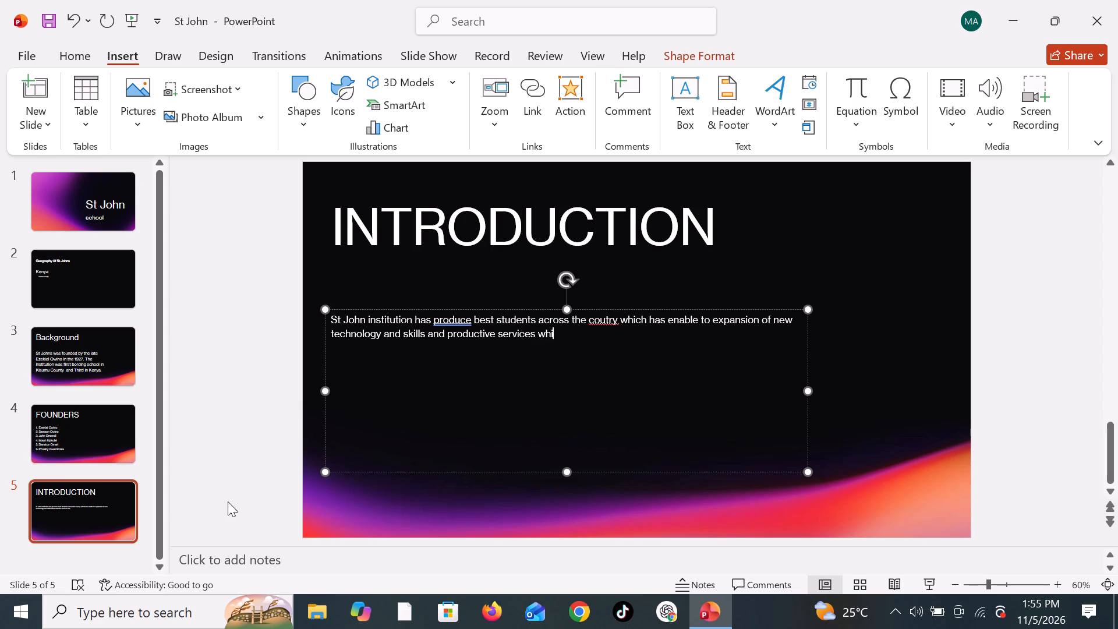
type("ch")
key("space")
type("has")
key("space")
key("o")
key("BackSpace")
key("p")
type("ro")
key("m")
Complete the word "promote" in the introduction sentence and follow it with "industrialization".
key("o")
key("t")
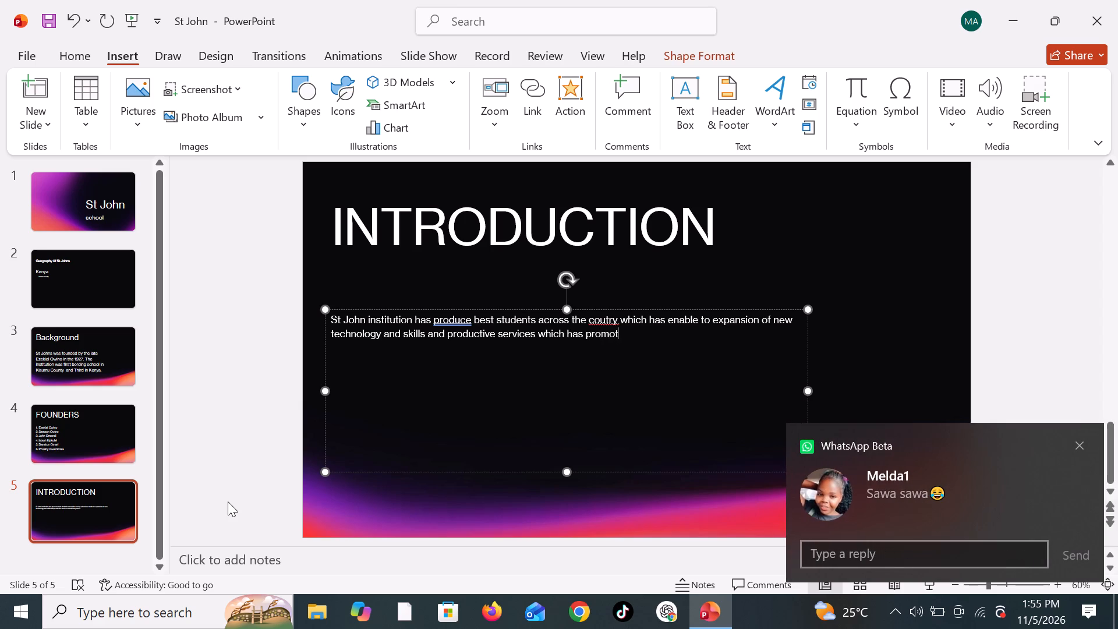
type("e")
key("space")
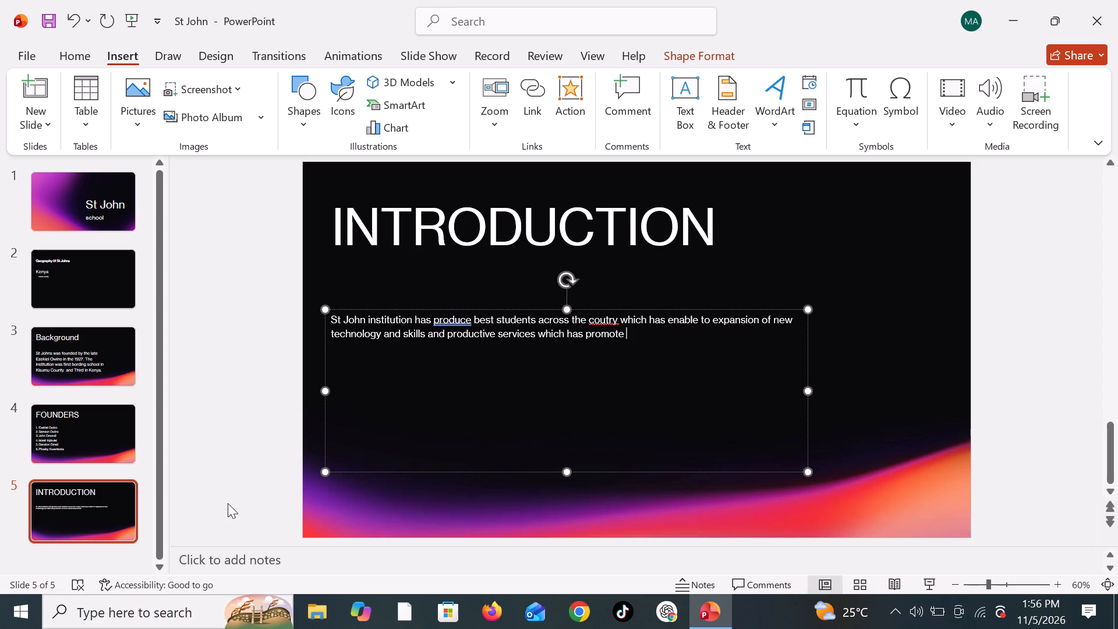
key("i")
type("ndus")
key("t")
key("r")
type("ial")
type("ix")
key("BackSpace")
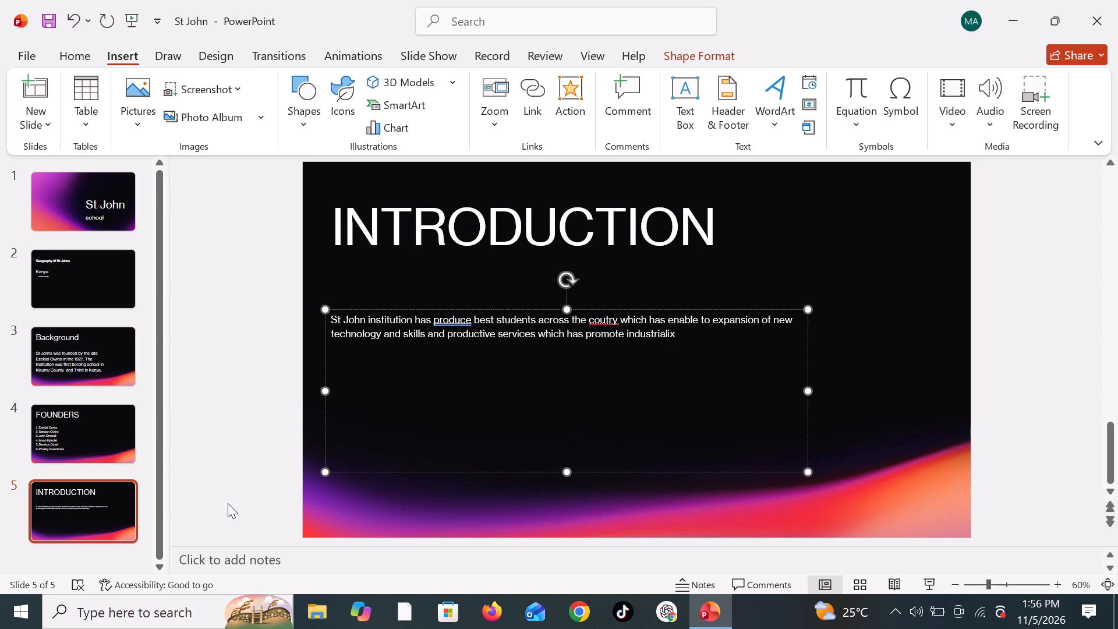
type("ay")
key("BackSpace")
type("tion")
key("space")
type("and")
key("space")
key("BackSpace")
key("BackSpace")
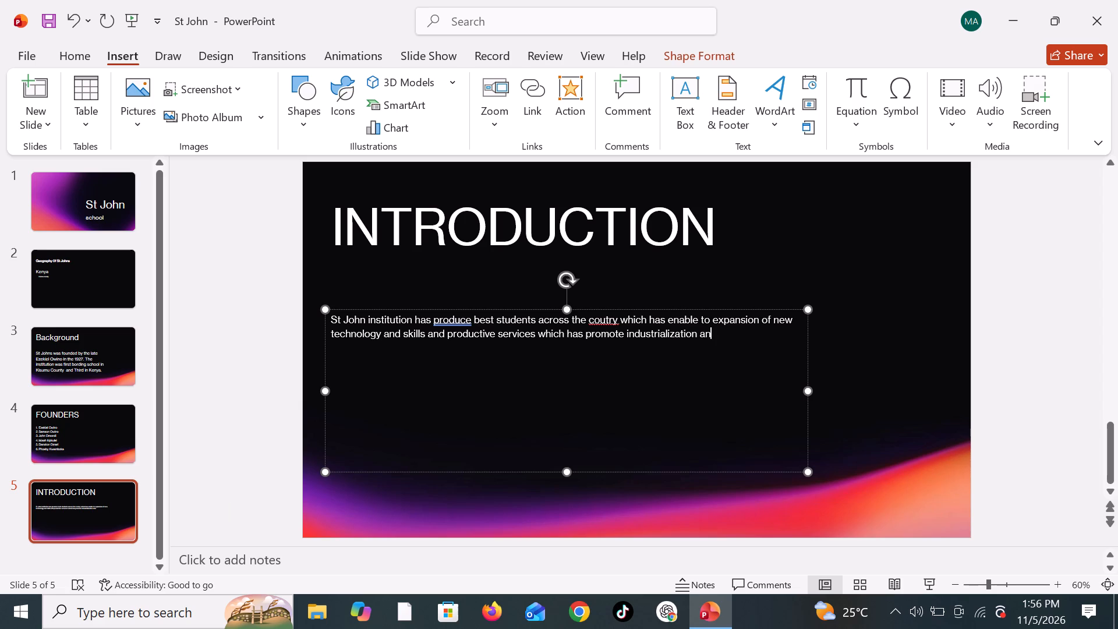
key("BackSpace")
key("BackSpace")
End the introduction sentence with a period directly after "industrialization", followed by a space.
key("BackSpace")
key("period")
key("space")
Continue the new introduction sentence after "Most" with "government officials".
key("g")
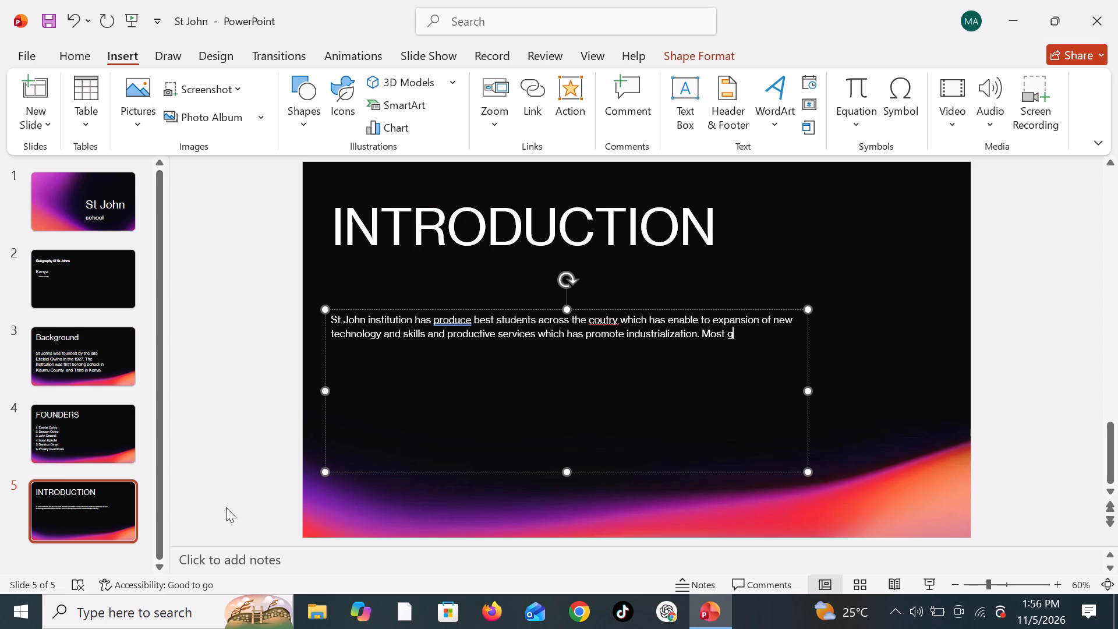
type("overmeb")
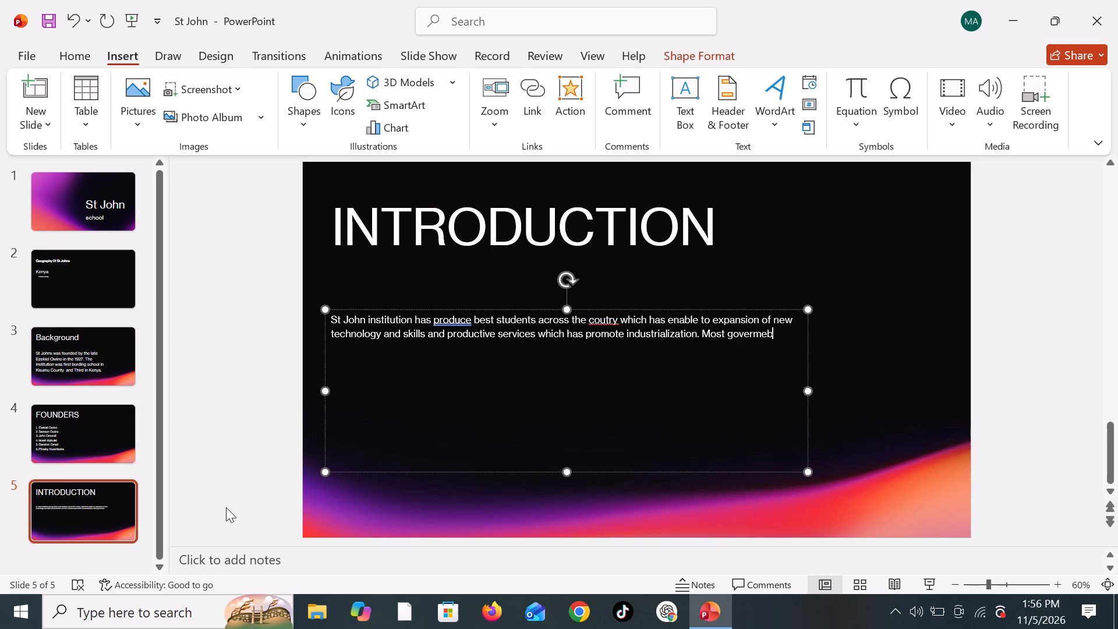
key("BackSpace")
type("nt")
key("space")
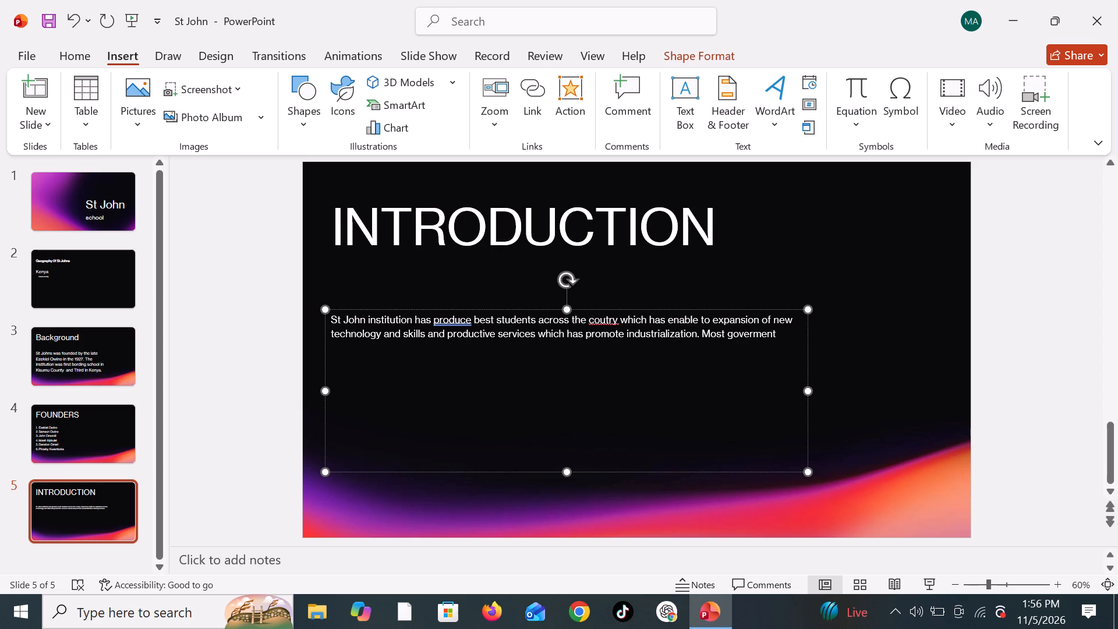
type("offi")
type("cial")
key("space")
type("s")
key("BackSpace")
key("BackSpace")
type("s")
Add "graduated" after "officials" in the introduction text, followed by a space.
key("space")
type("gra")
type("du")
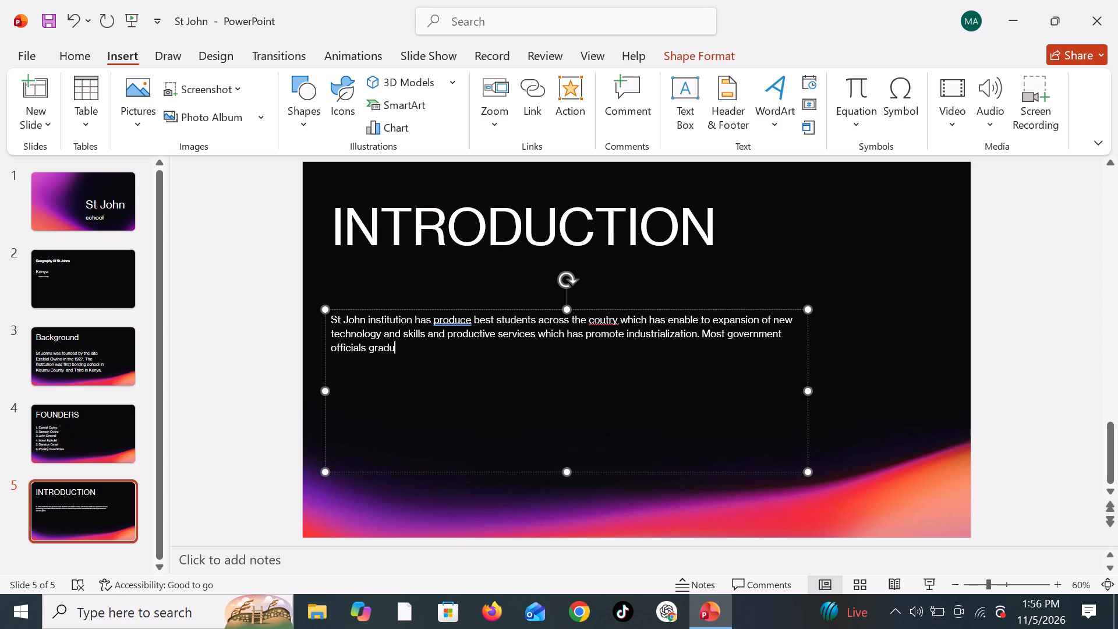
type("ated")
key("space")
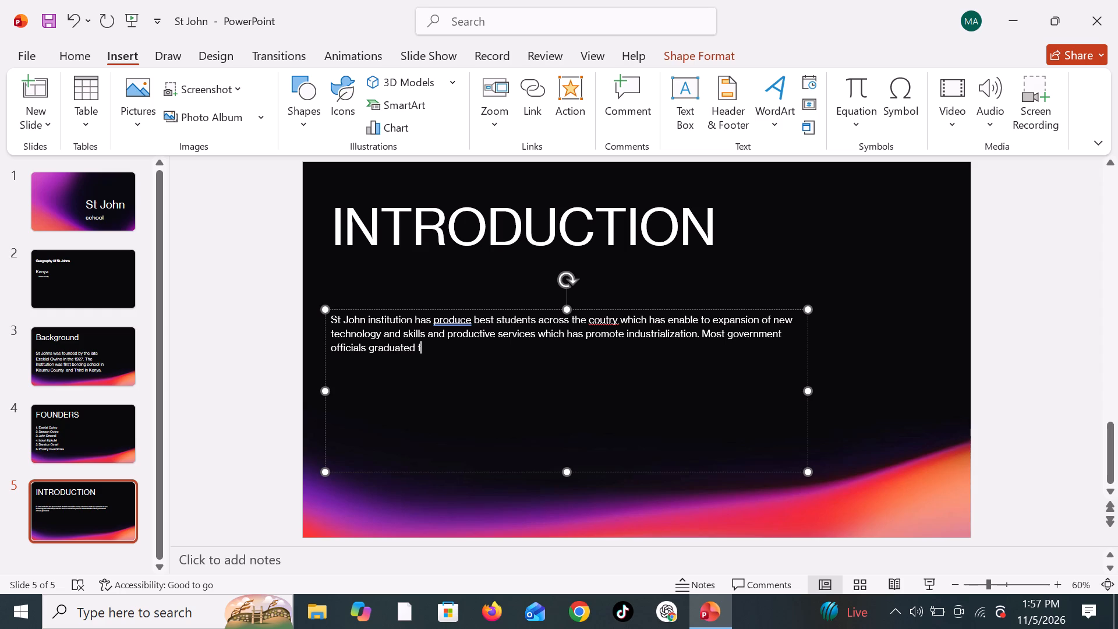
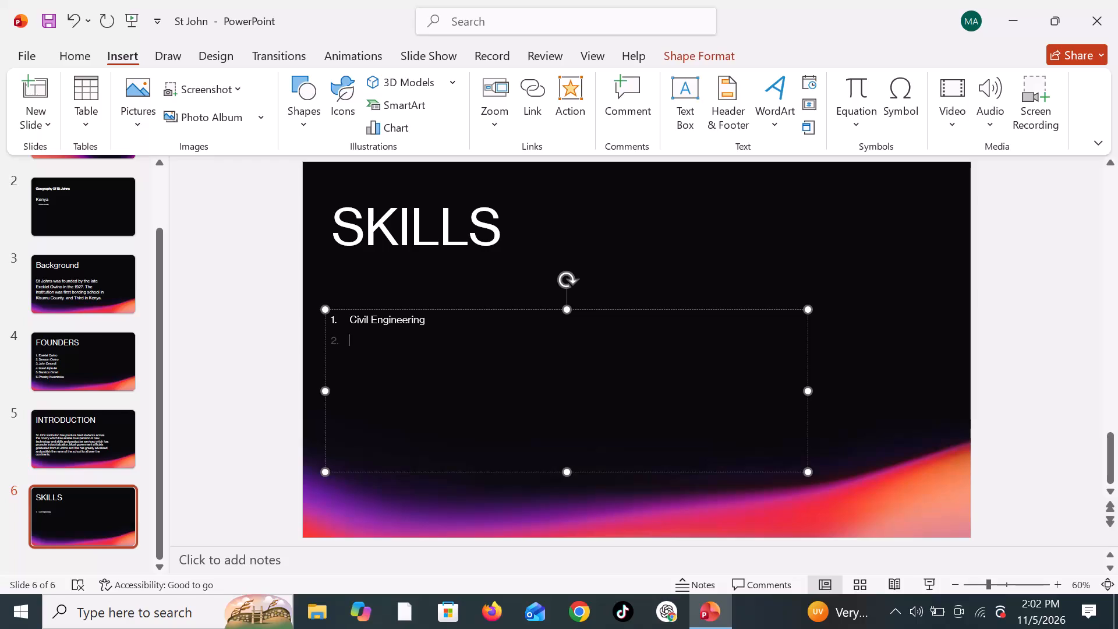
Enter "Mechanical engineering" as the second item of the numbered list on the SKILLS slide.
key("m")
key("e")
type("ch")
key("a")
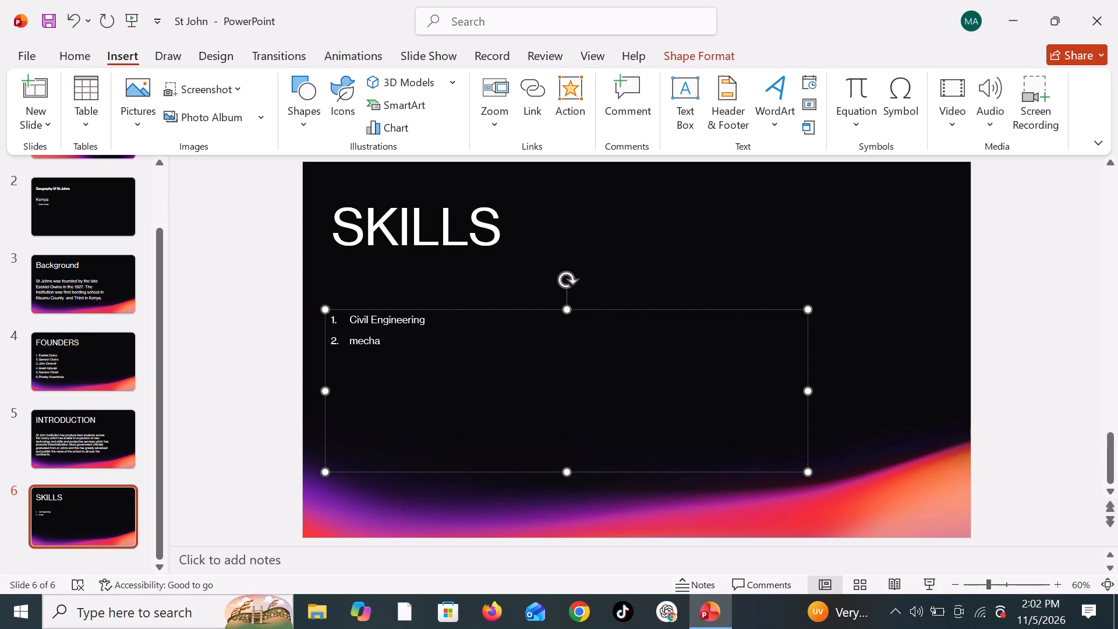
type("ni")
type("ca")
type("l")
key("space")
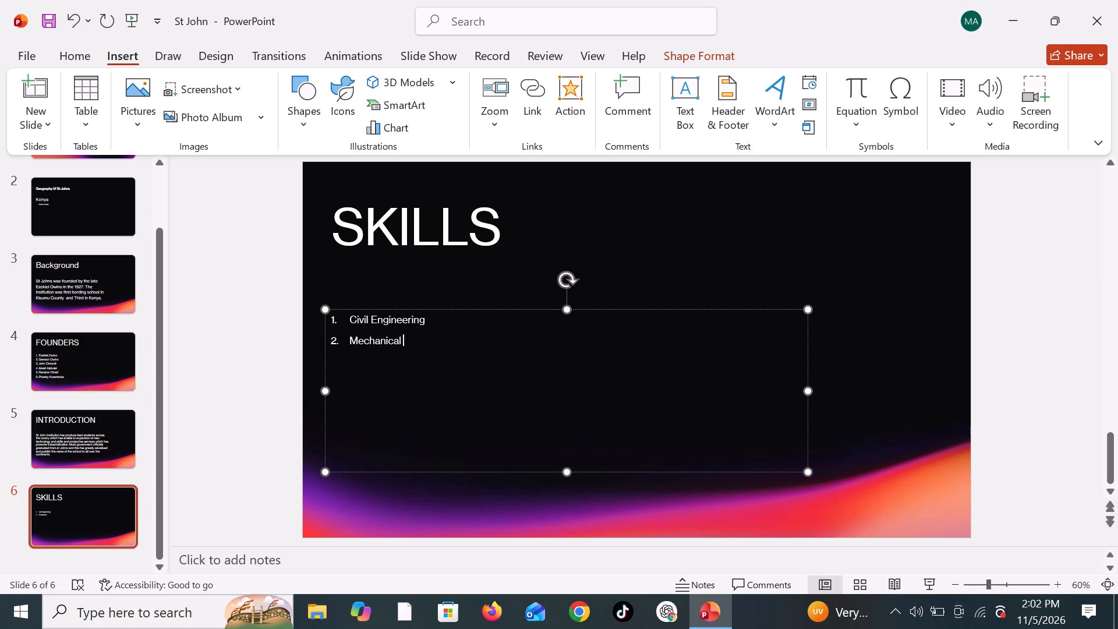
key("e")
type("ngi")
type("neer")
key("i")
type("ng")
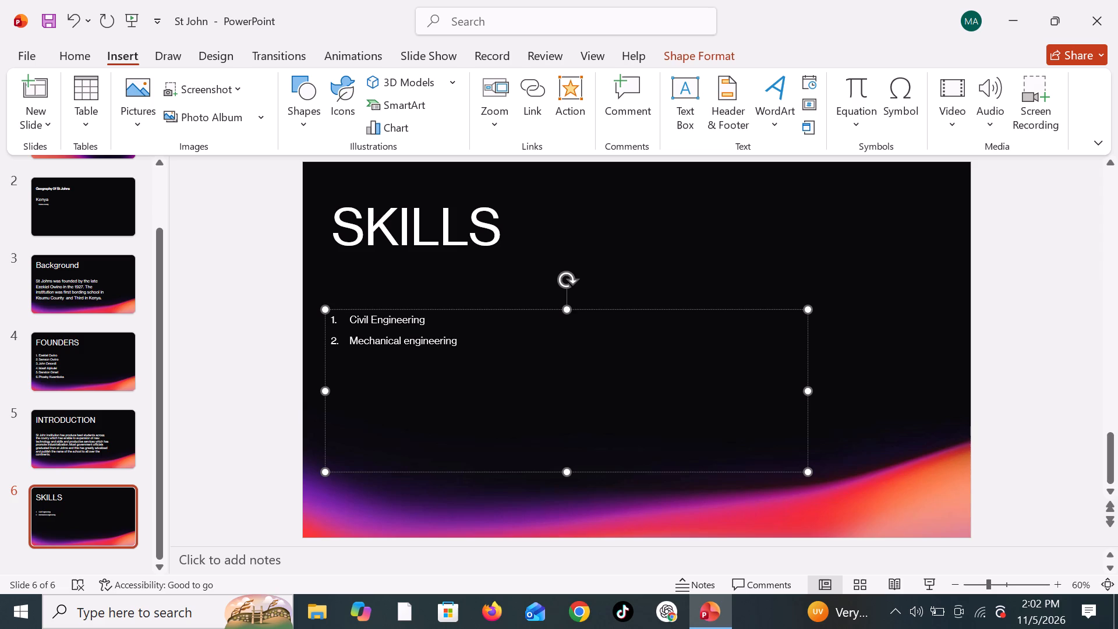
Add a third item to the SKILLS numbered list starting with "Automotive", capitalising only its first letter, followed by a space.
key("Return")
key("Return")
key("BackSpace")
key("BackSpace")
key("a")
key("u")
key("t")
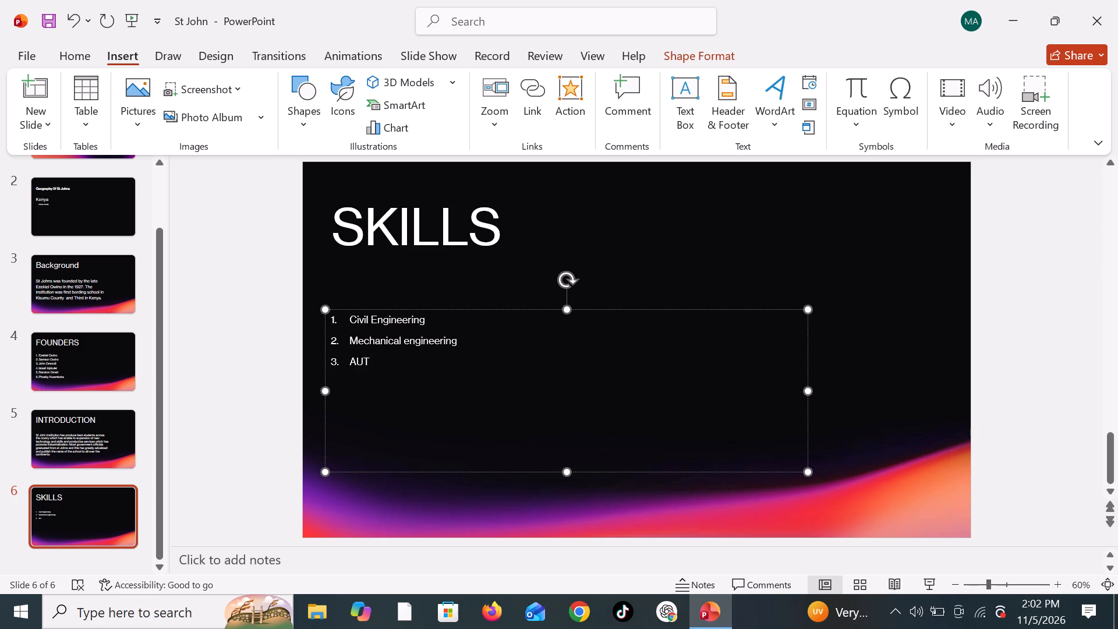
key("o")
key("BackSpace")
key("BackSpace")
key("BackSpace")
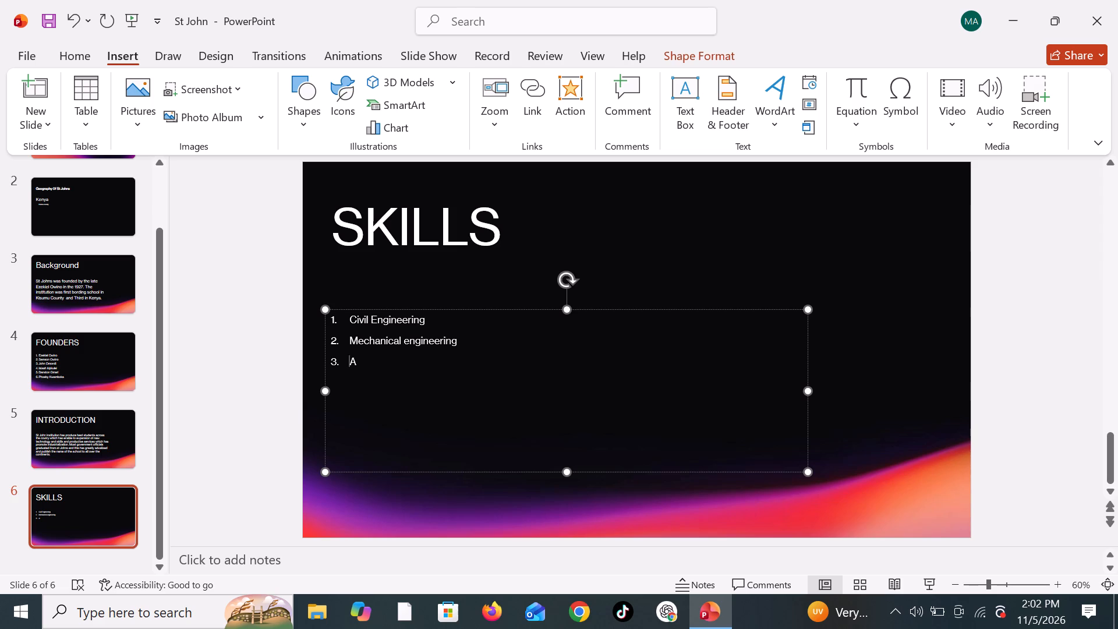
left_click(346, 369)
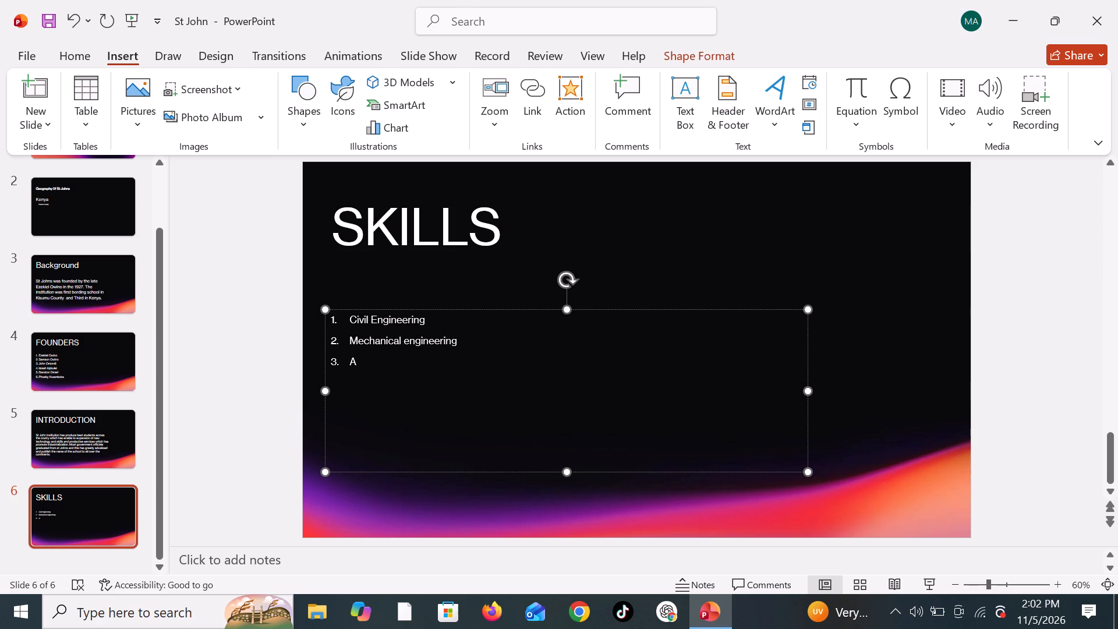
left_click(353, 360)
key("u")
type("to")
type("motive")
key("space")
Complete the third SKILLS item with the word "Engineering" after "Automotive".
key("e")
type("NGI")
key("BackSpace")
key("BackSpace")
key("BackSpace")
type("ng")
key("o")
key("BackSpace")
key("i")
key("n")
type("ee")
type("ring")
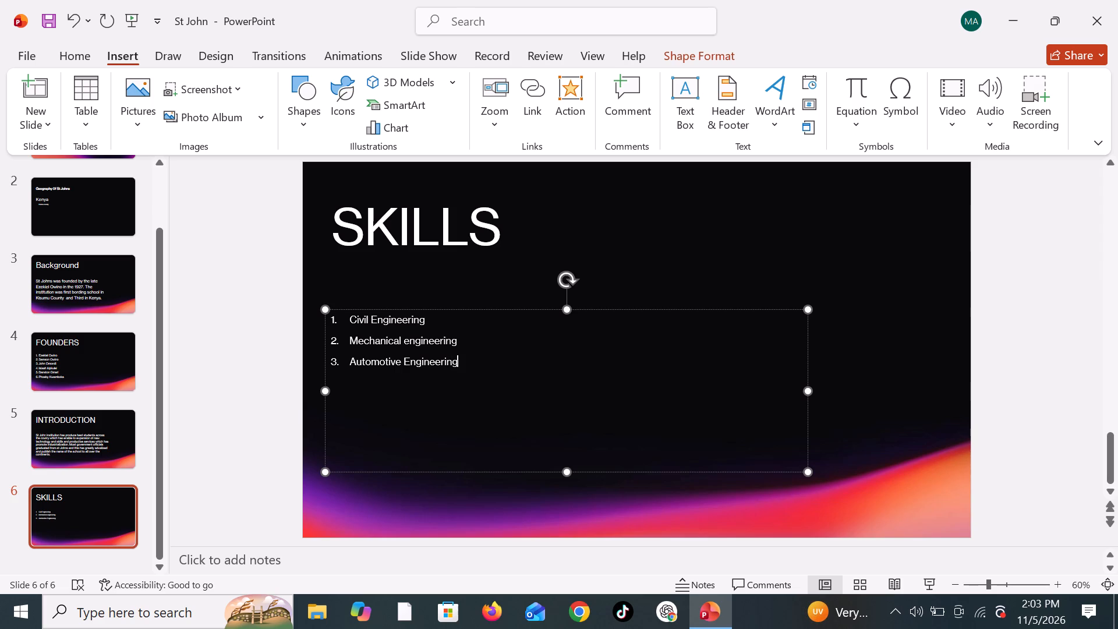
Add "Electrical engineering" as the fourth item of the SKILLS numbered list.
key("Return")
key("e")
type("lecr")
key("BackSpace")
type("tri")
type("cal")
key("space")
type("eng")
type("ineering")
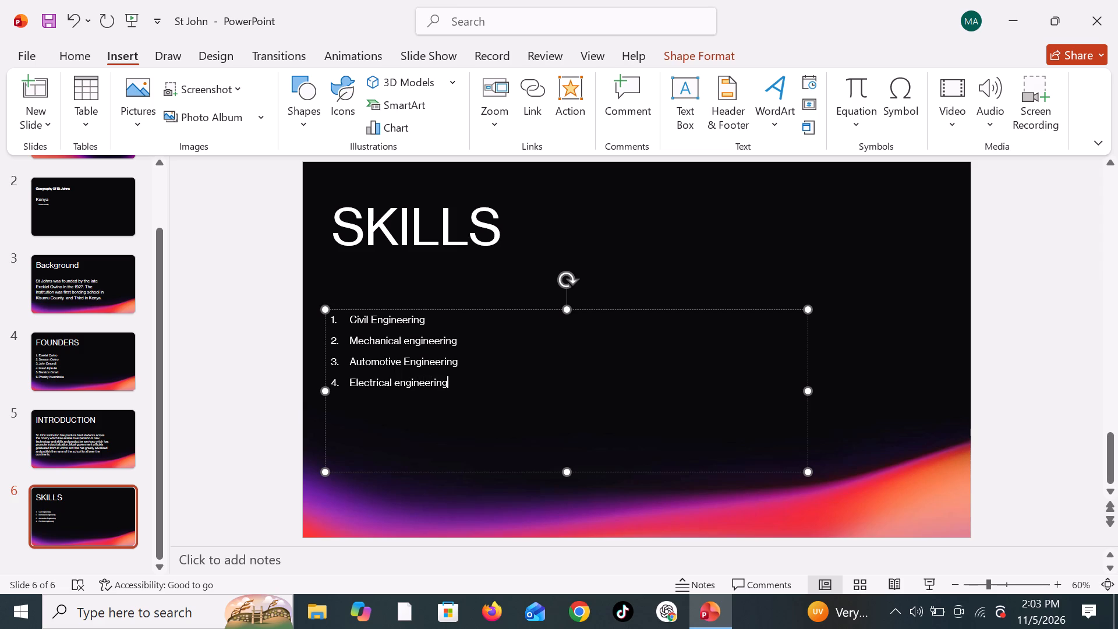
Add "Quantity surveying" as the fifth item of the SKILLS numbered list and begin the sixth item with "Architechtural".
key("Return")
key("q")
type("uq")
key("BackSpace")
key("a")
key("n")
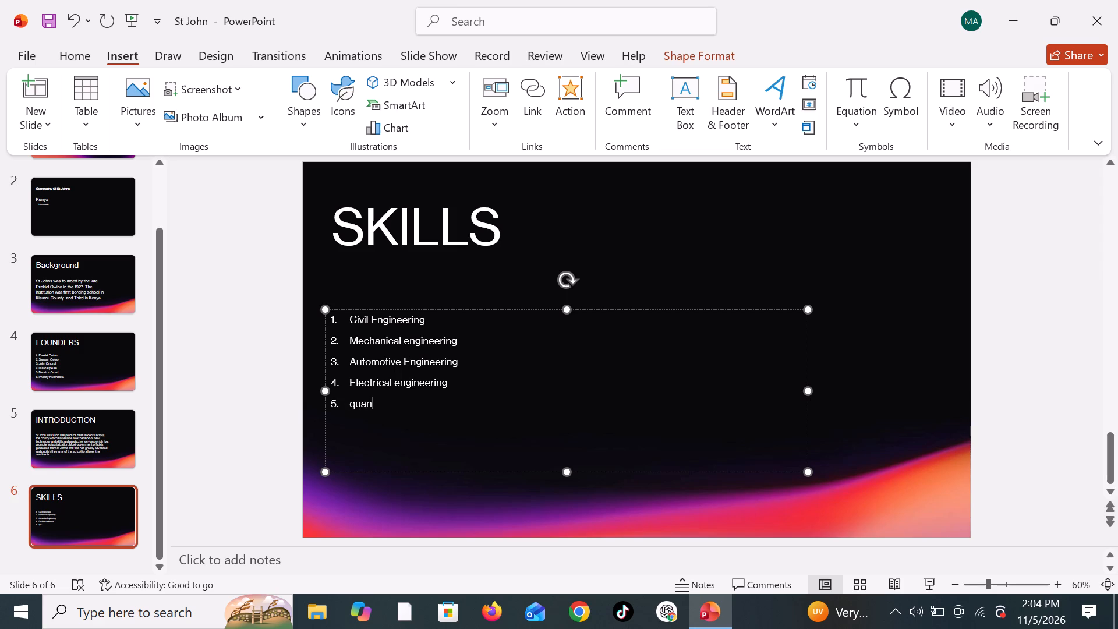
key("t")
type("ity")
key("space")
key("s")
key("u")
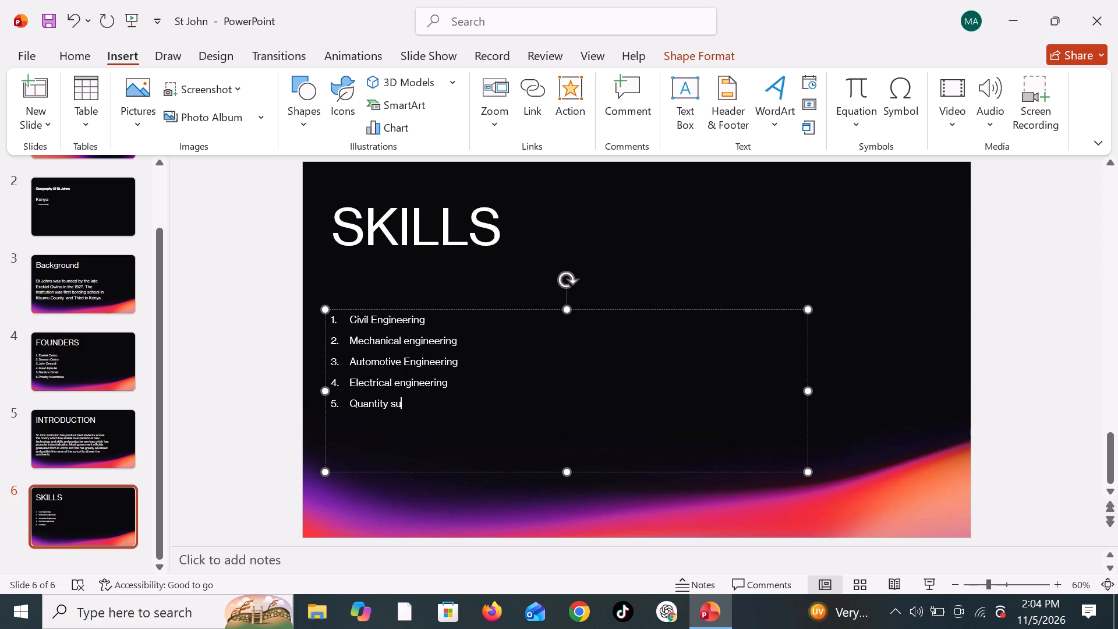
Complete the fifth item of the SKILLS numbered list so it reads "Quantity surveying".
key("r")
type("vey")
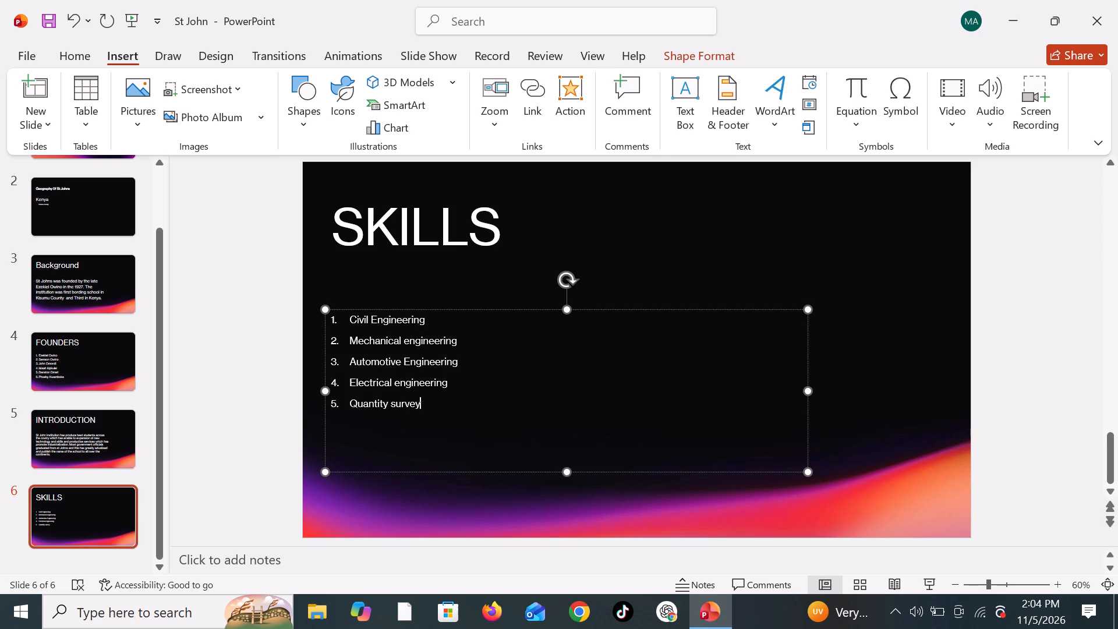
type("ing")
Add a sixth item to the SKILLS numbered list beginning with "Architechtural", followed by a space.
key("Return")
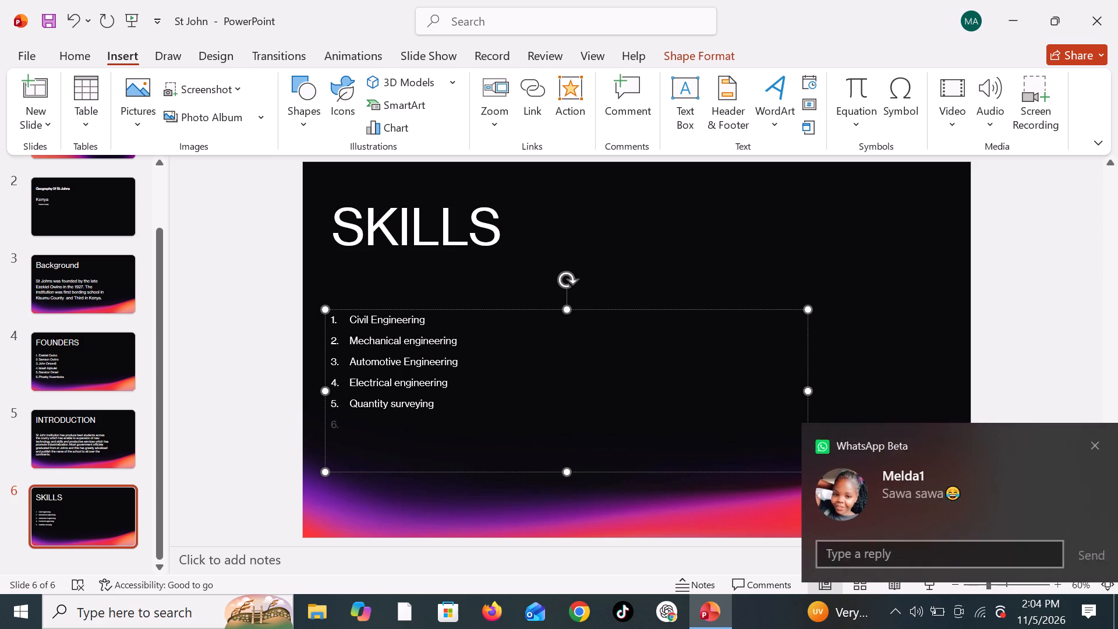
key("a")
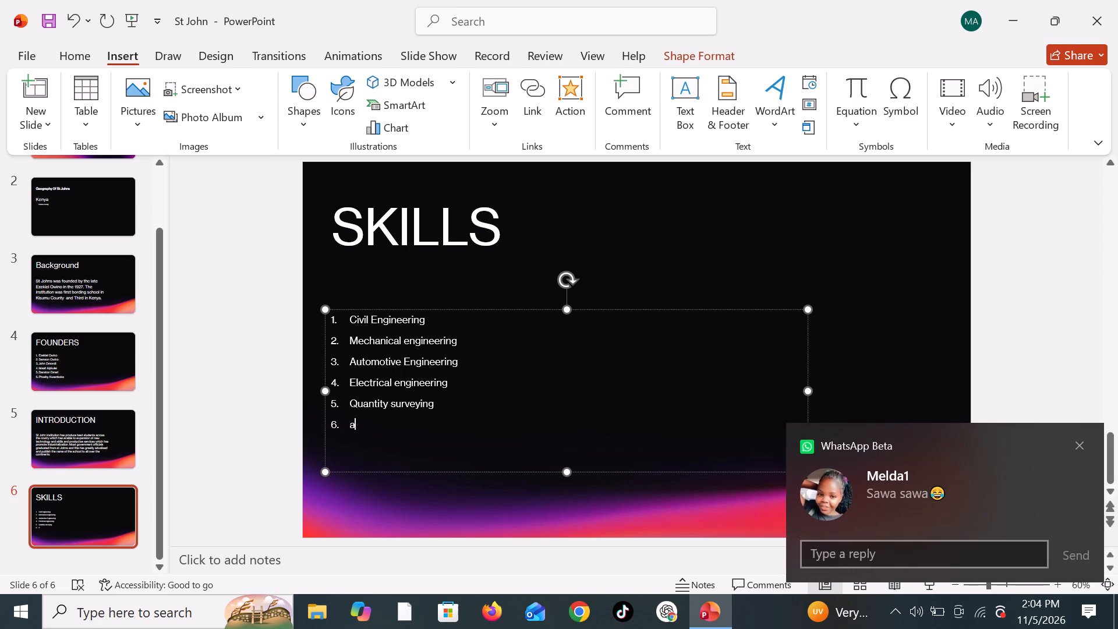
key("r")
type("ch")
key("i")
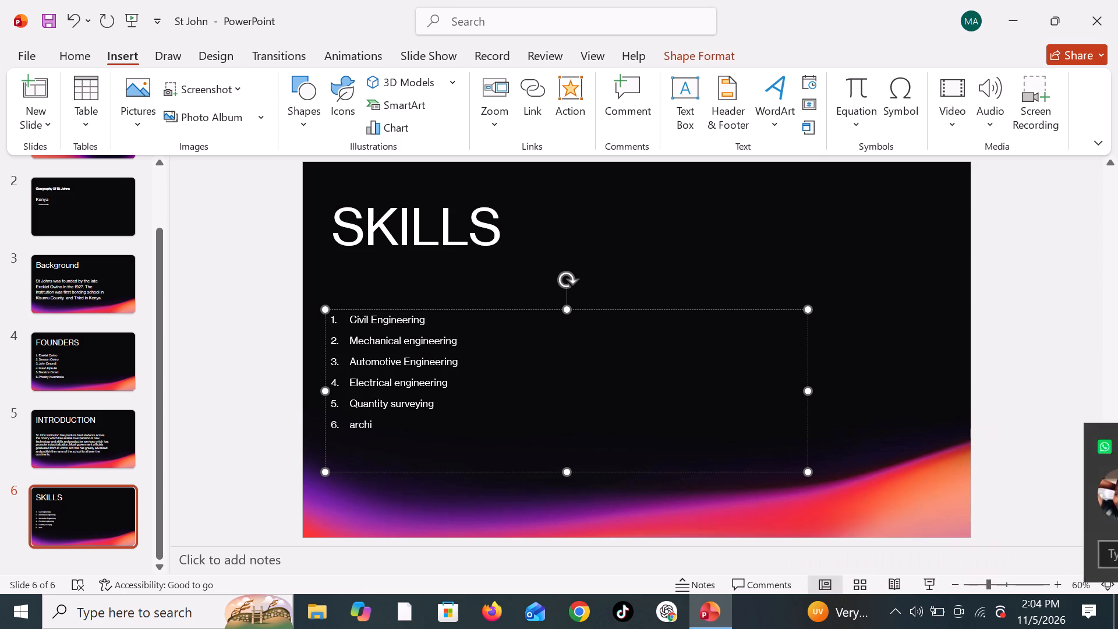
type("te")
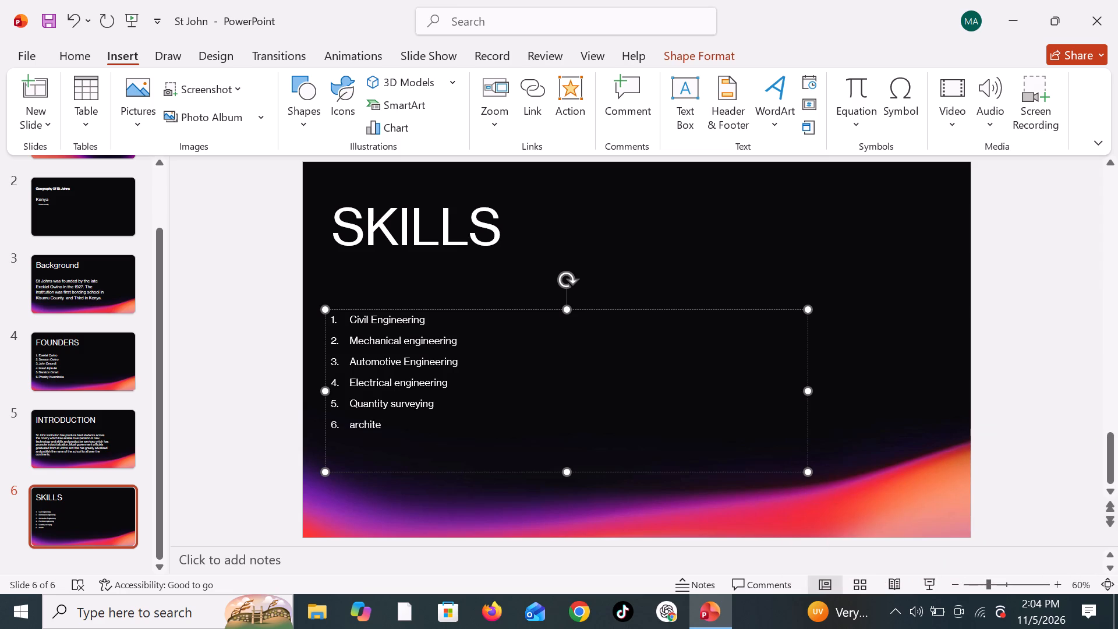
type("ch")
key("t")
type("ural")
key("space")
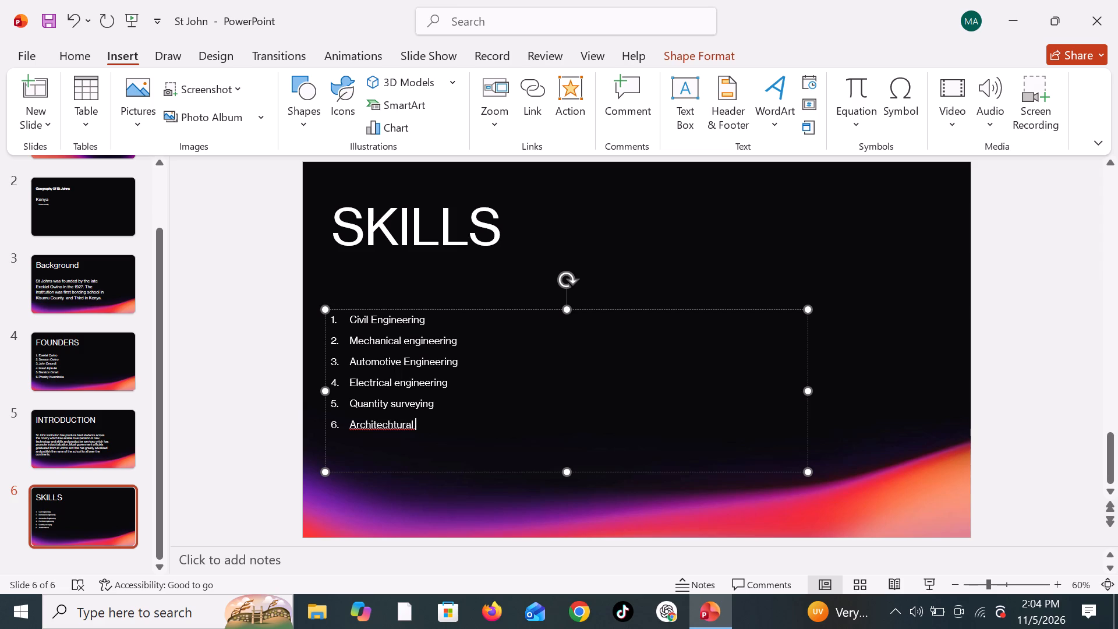
Complete the sixth SKILLS item with the word "engineering" after "Architechtural", followed by a space.
type("engi")
type("neeri")
key("n")
key("n")
key("n")
key("n")
key("BackSpace")
key("BackSpace")
key("BackSpace")
key("g")
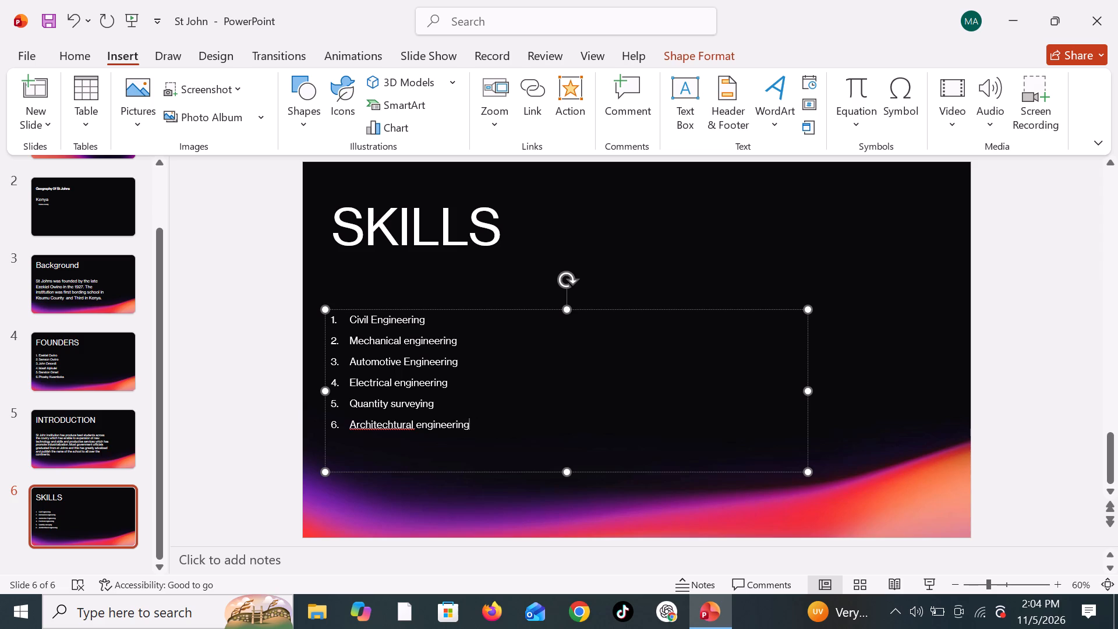
key("space")
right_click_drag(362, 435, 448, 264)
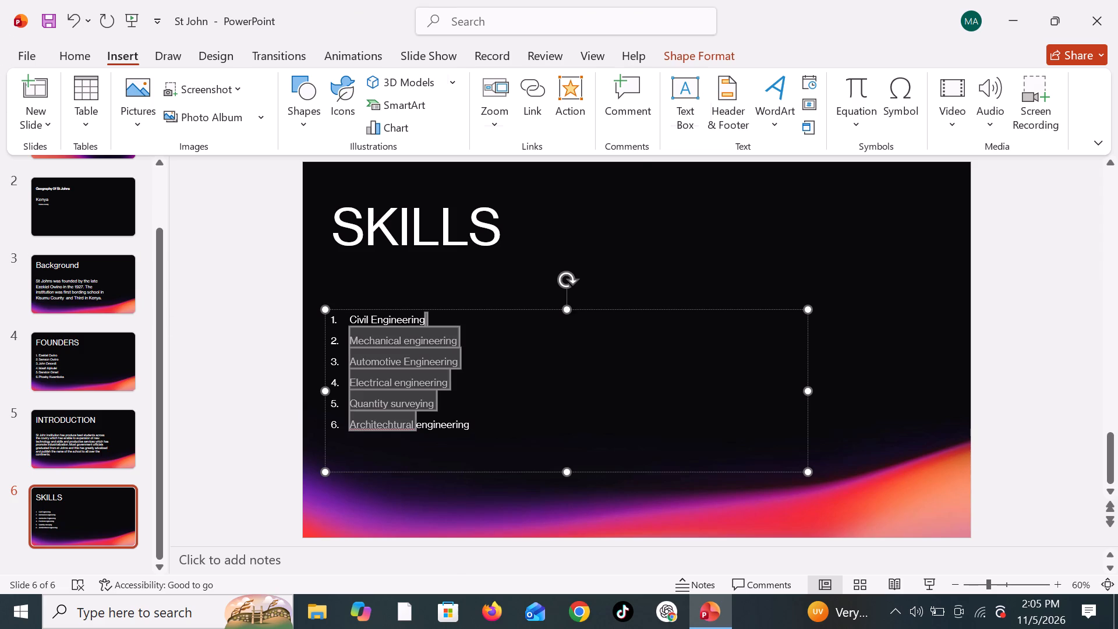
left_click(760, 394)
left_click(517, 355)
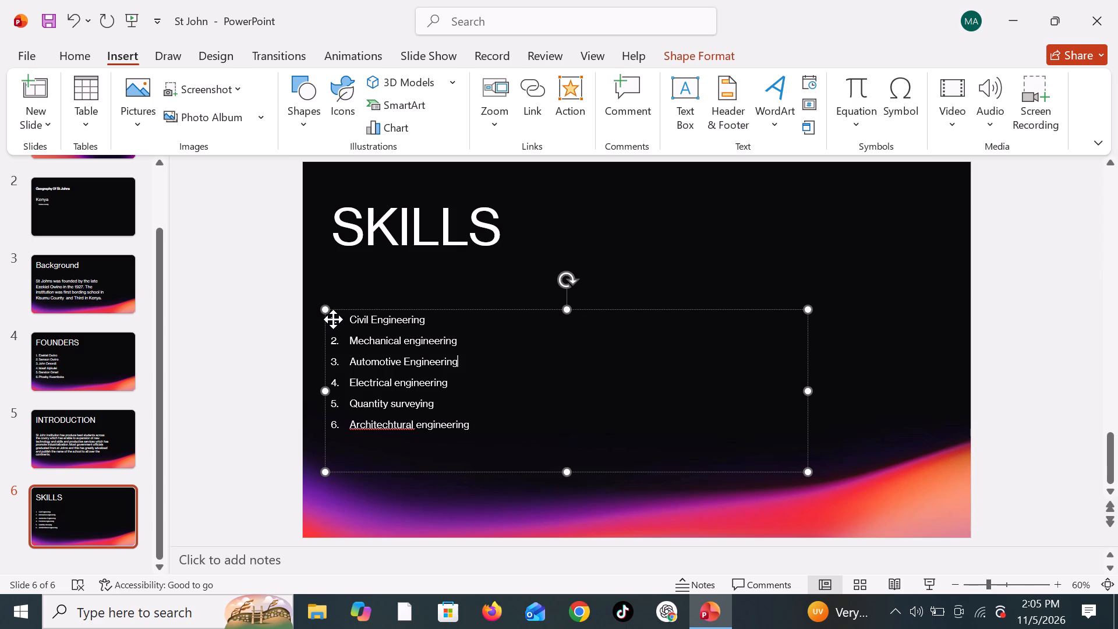
Increase the font size of all six items in the SKILLS numbered list stepwise to 23.
left_click_drag(330, 323, 434, 321)
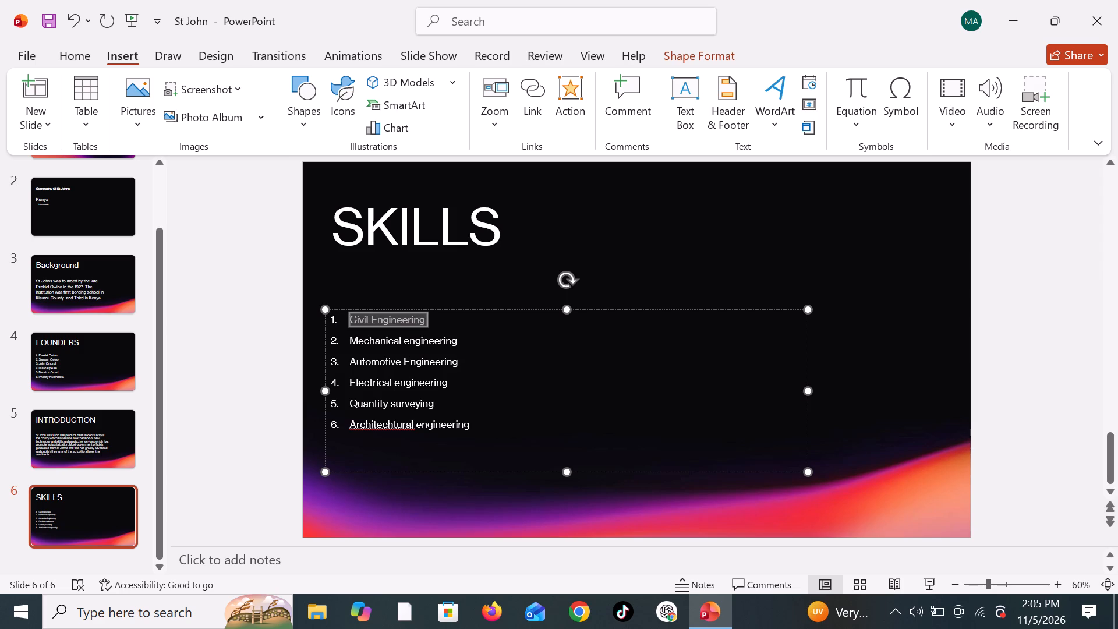
left_click_drag(434, 321, 493, 433)
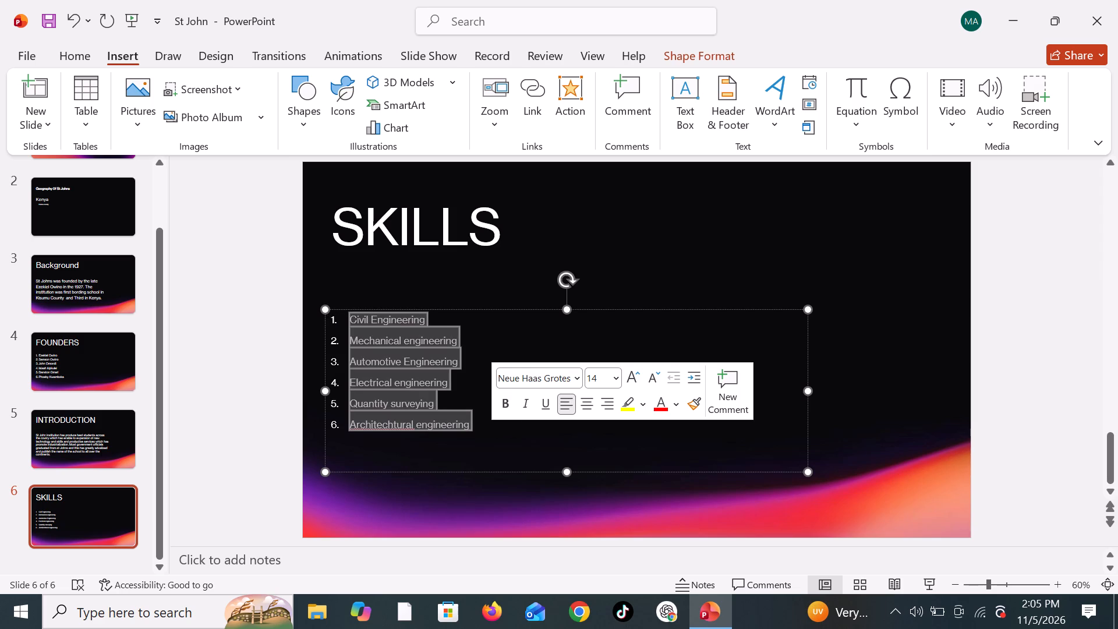
left_click(637, 372)
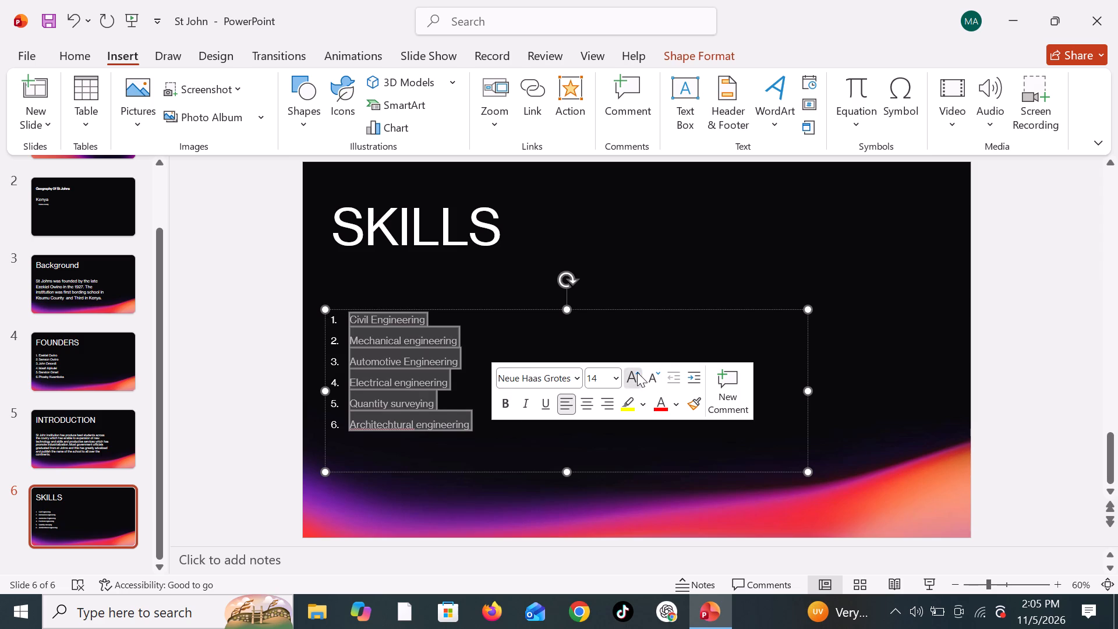
left_click(637, 372)
left_click(637, 372)
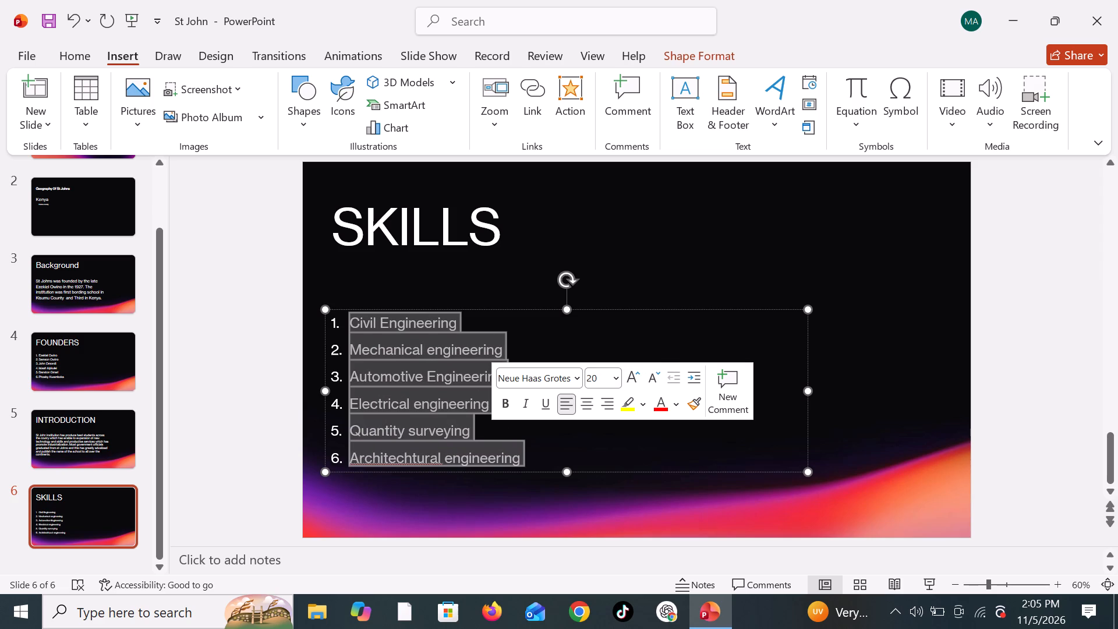
left_click(638, 370)
left_click(638, 370)
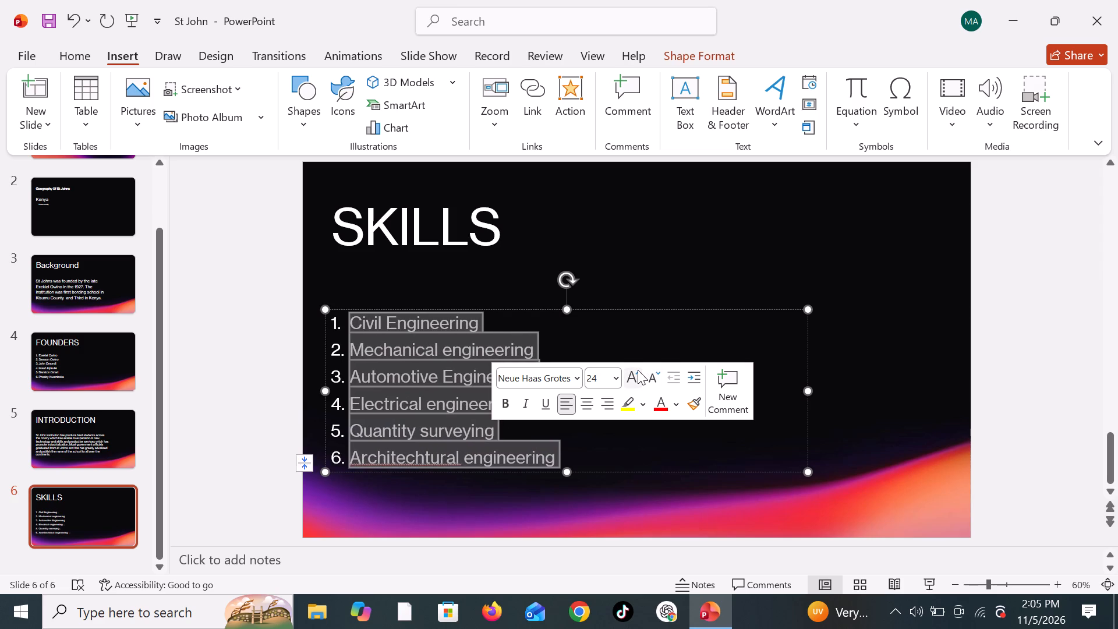
left_click(638, 370)
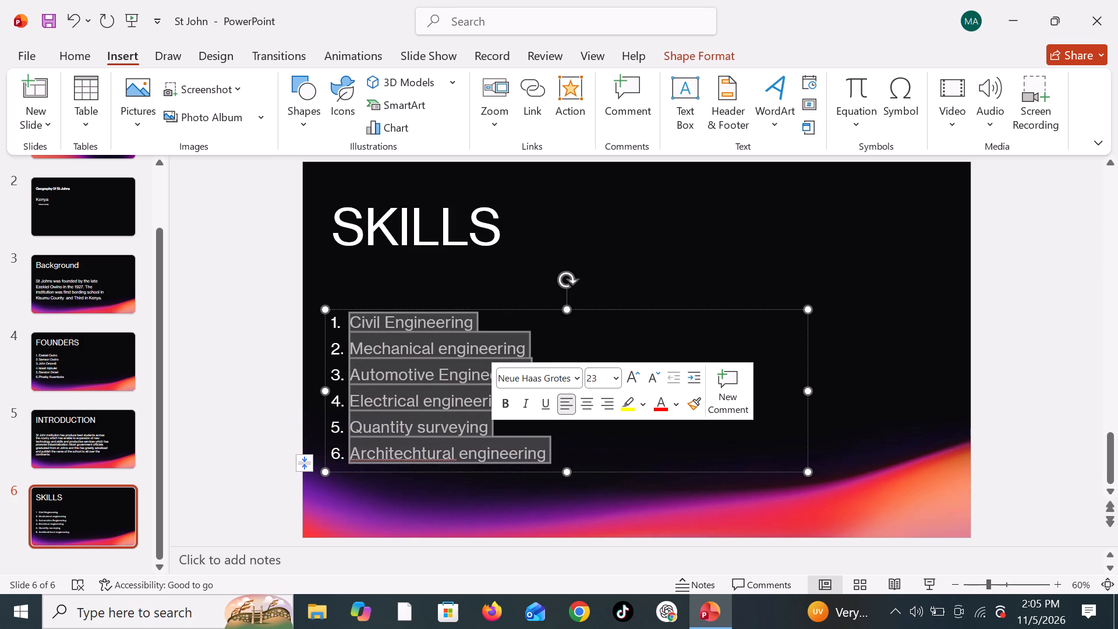
left_click(759, 331)
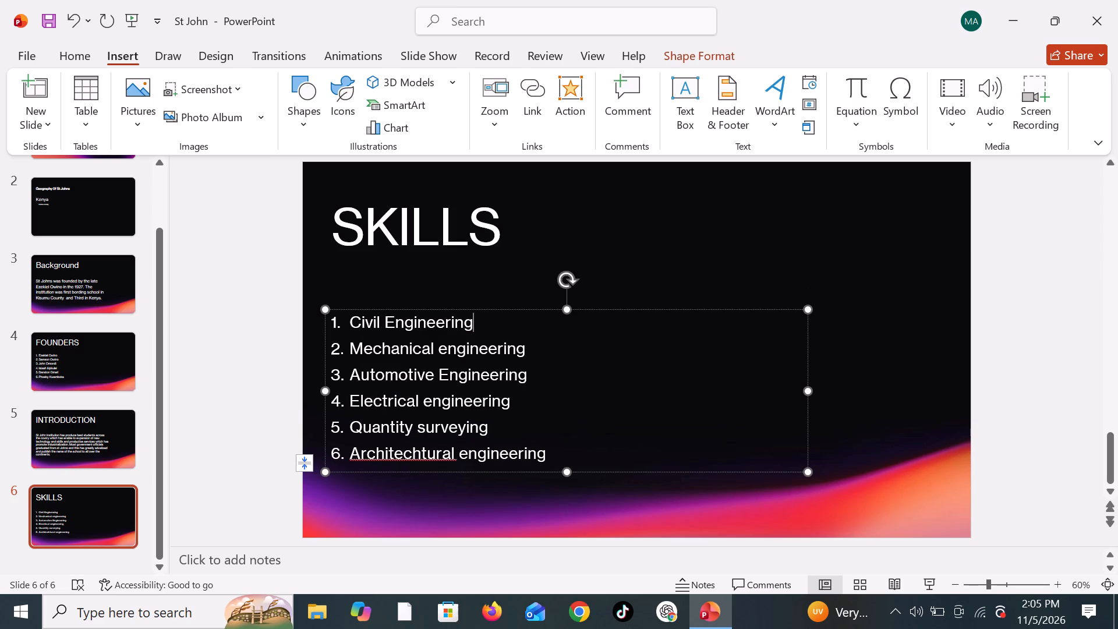
Review the slides created so far, going back to the beginning of the deck and returning to the SKILLS slide.
scroll(812, 335, "down", 3)
left_click(659, 369)
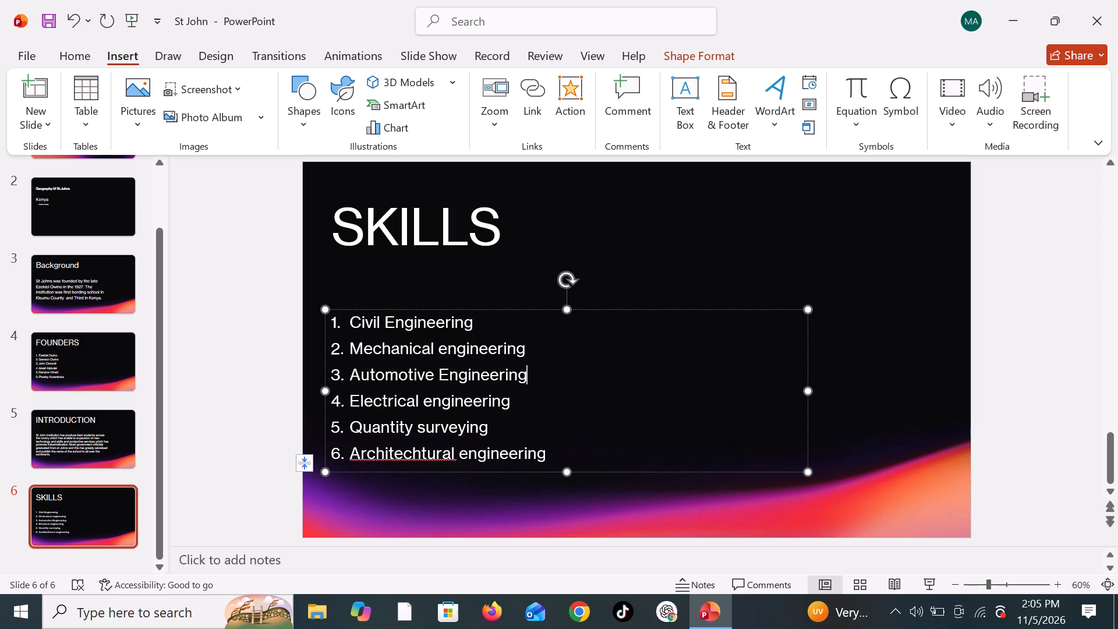
left_click(592, 325)
scroll(559, 415, "down", 3)
scroll(559, 411, "up", 2)
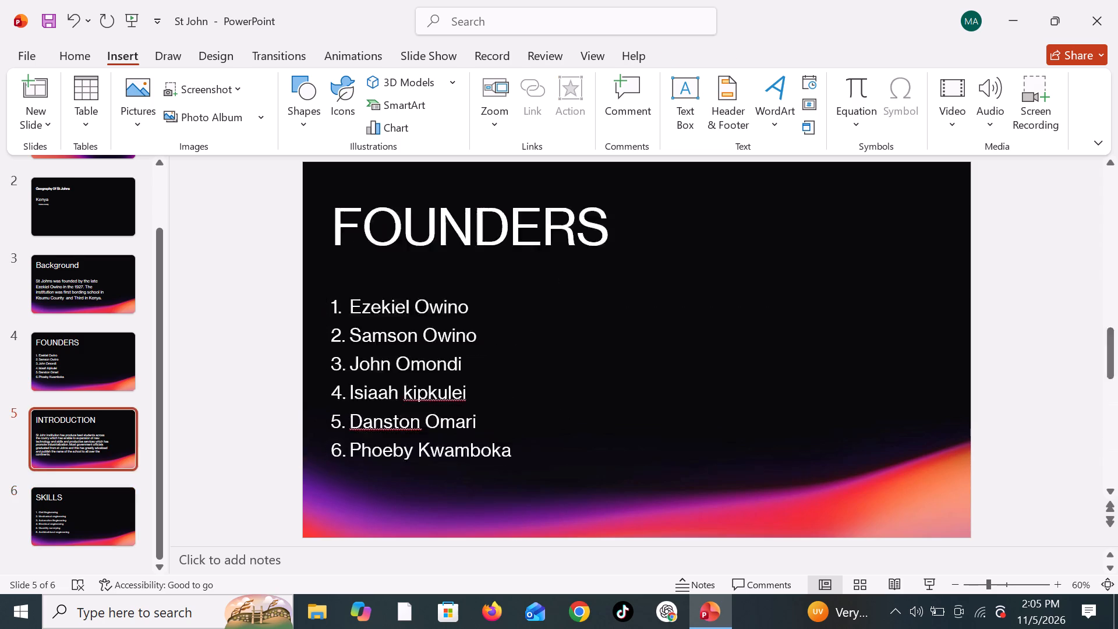
scroll(559, 409, "up", 3)
scroll(559, 407, "down", 1)
scroll(560, 397, "up", 3)
scroll(560, 397, "down", 2)
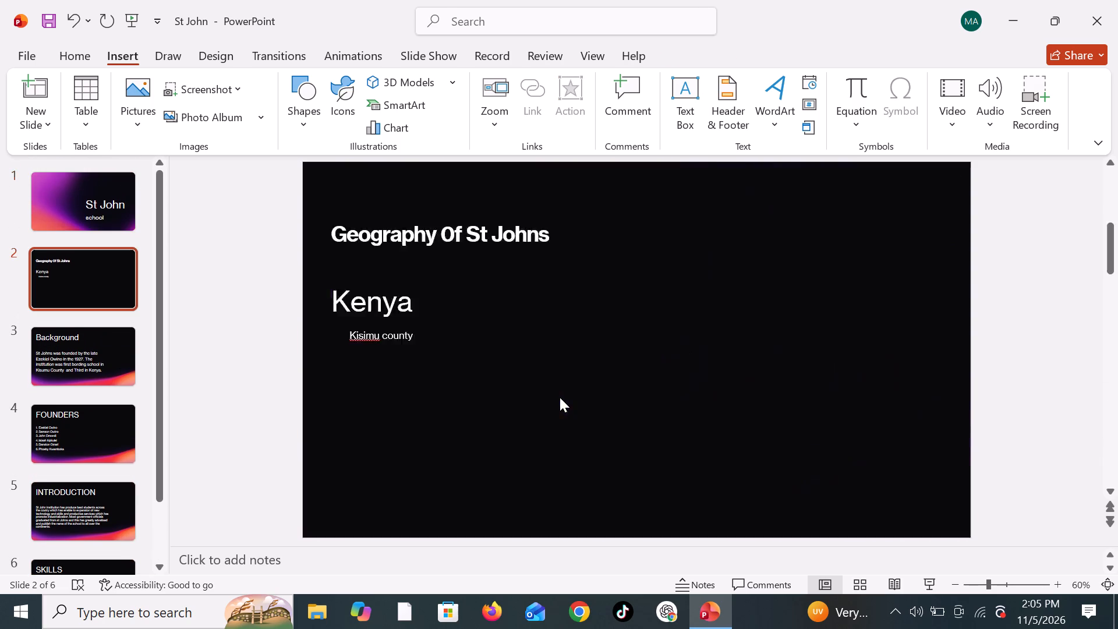
scroll(560, 397, "down", 1)
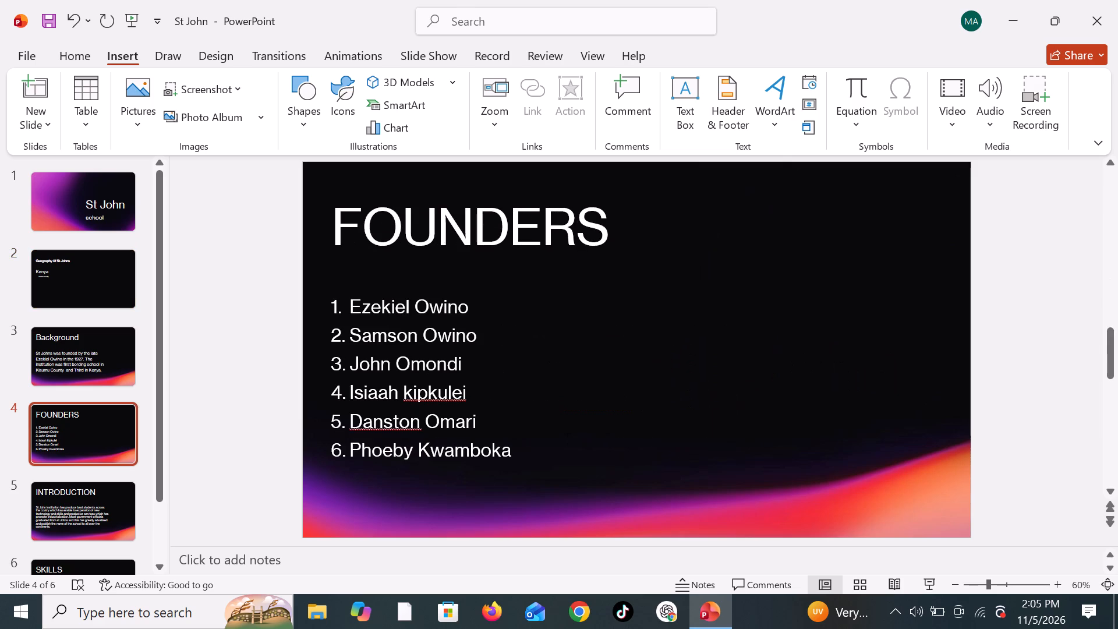
scroll(560, 397, "down", 2)
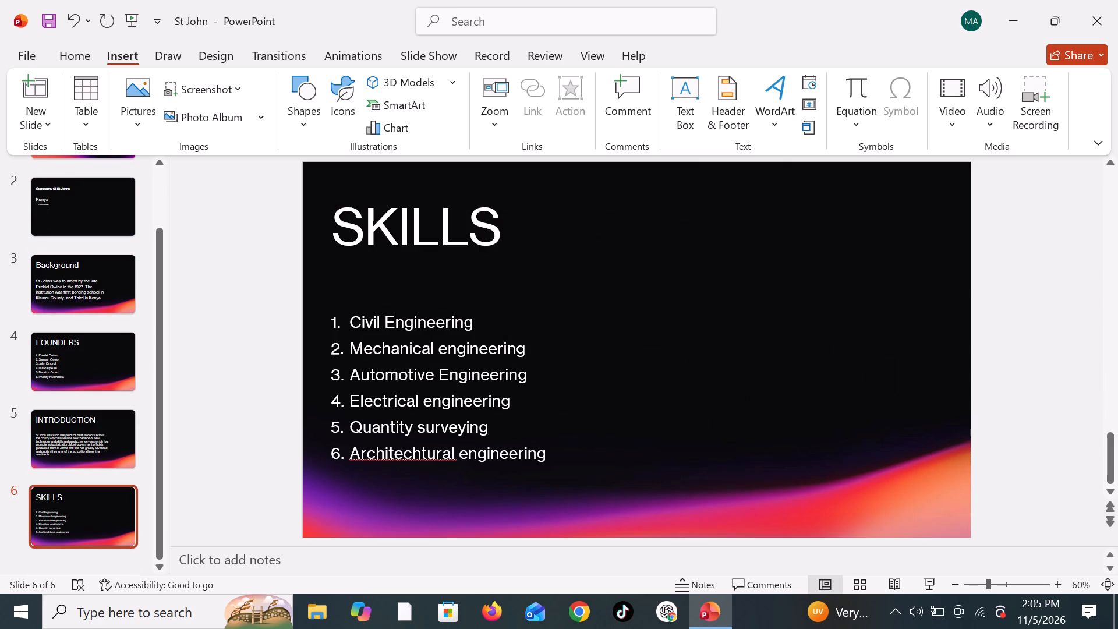
scroll(561, 391, "down", 1)
scroll(291, 408, "down", 1)
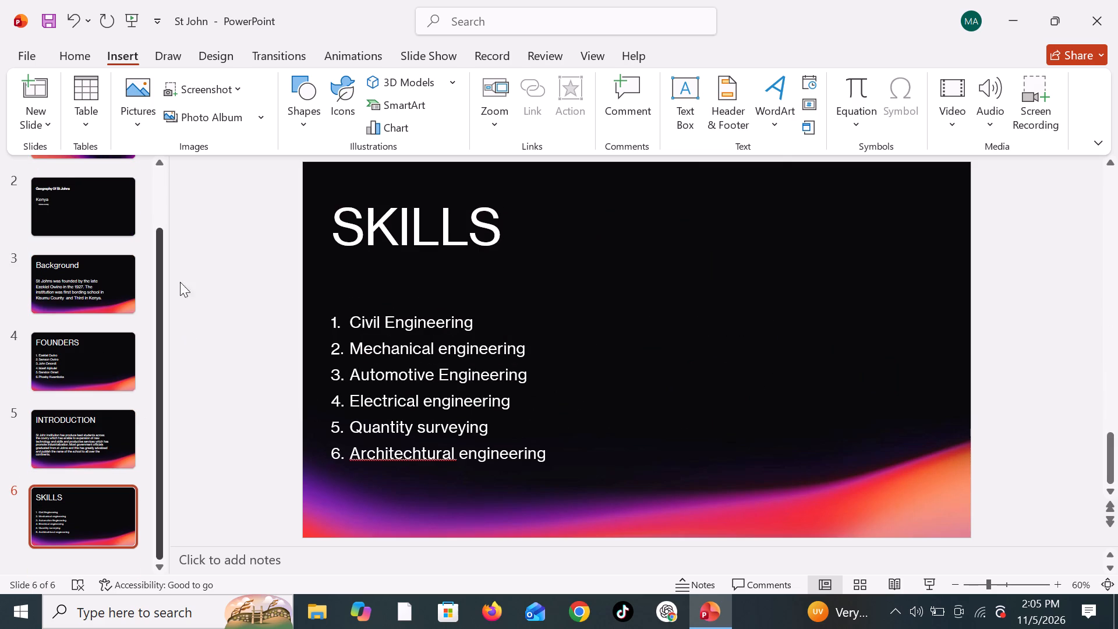
Add a seventh slide after the SKILLS slide, using the Film Burn layout with a title above a content placeholder.
left_click(41, 118)
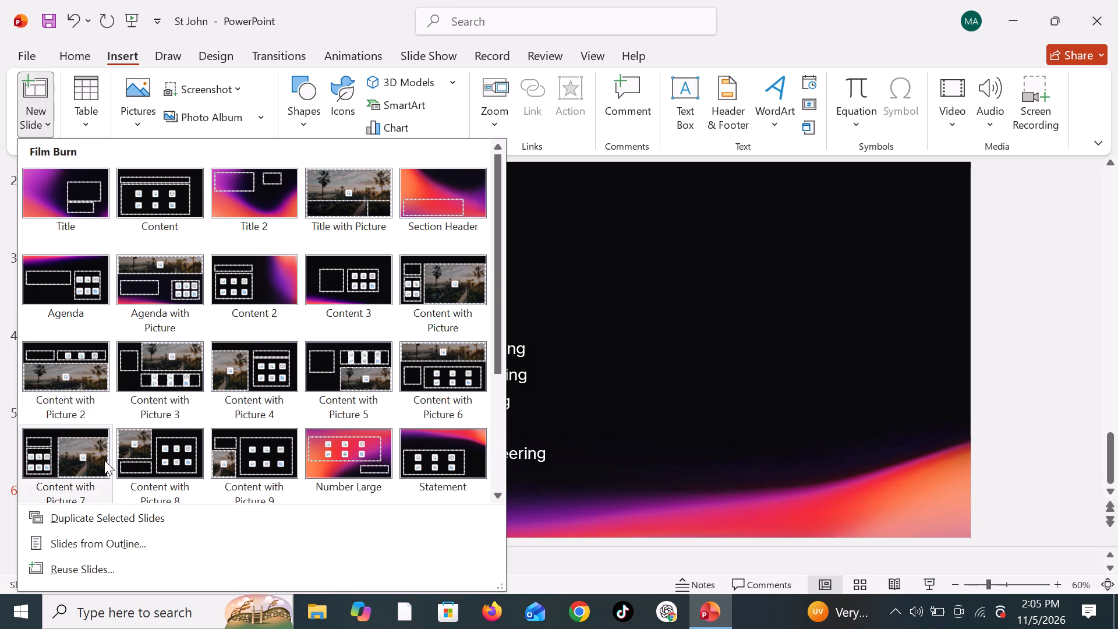
scroll(114, 450, "down", 1)
left_click(54, 435)
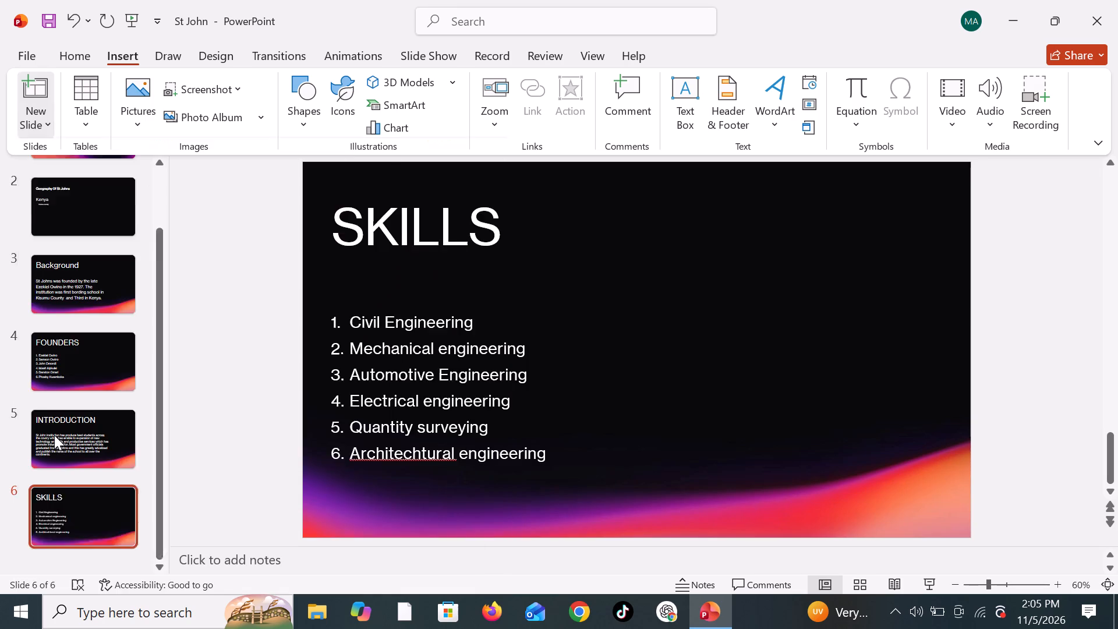
Enter CIVIL ENGINEERING in capitals as the seventh slide's title, followed by a line break.
left_click(572, 273)
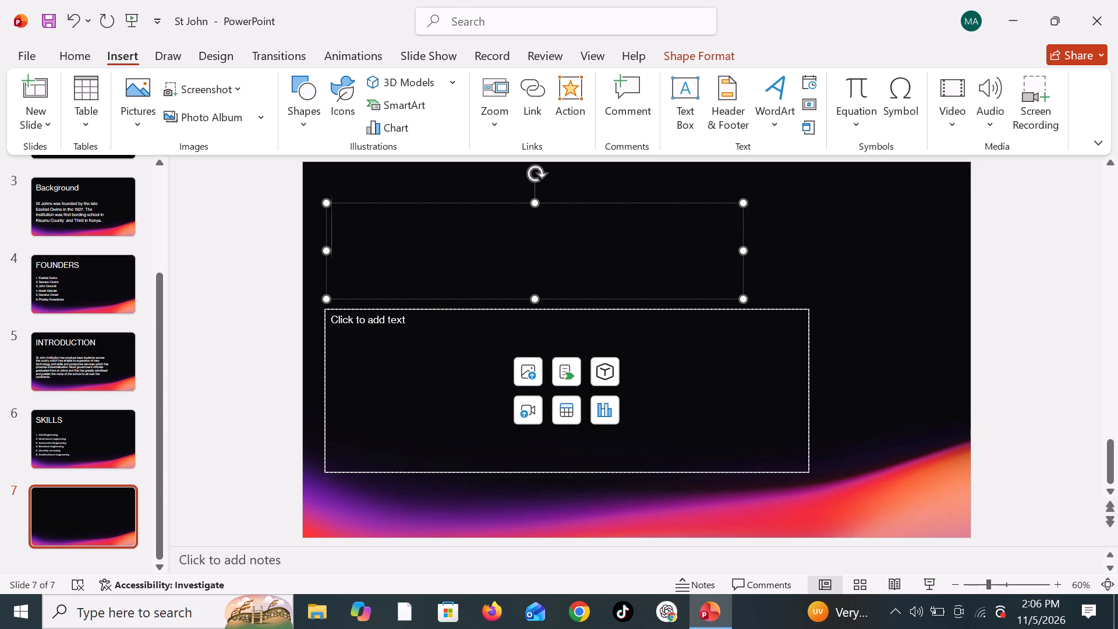
key("c")
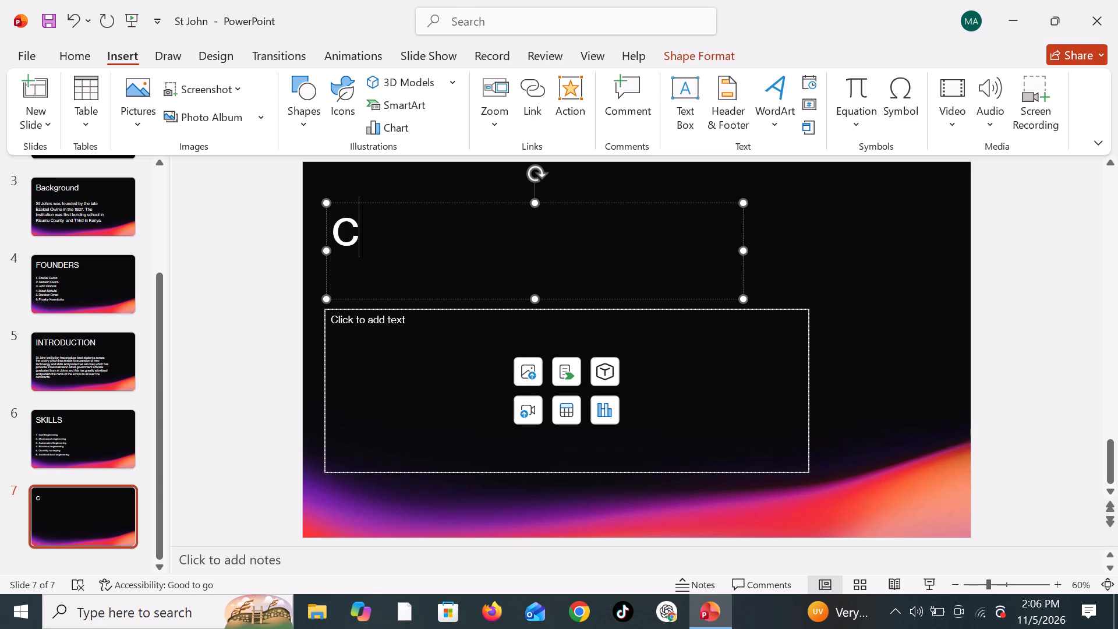
key("i")
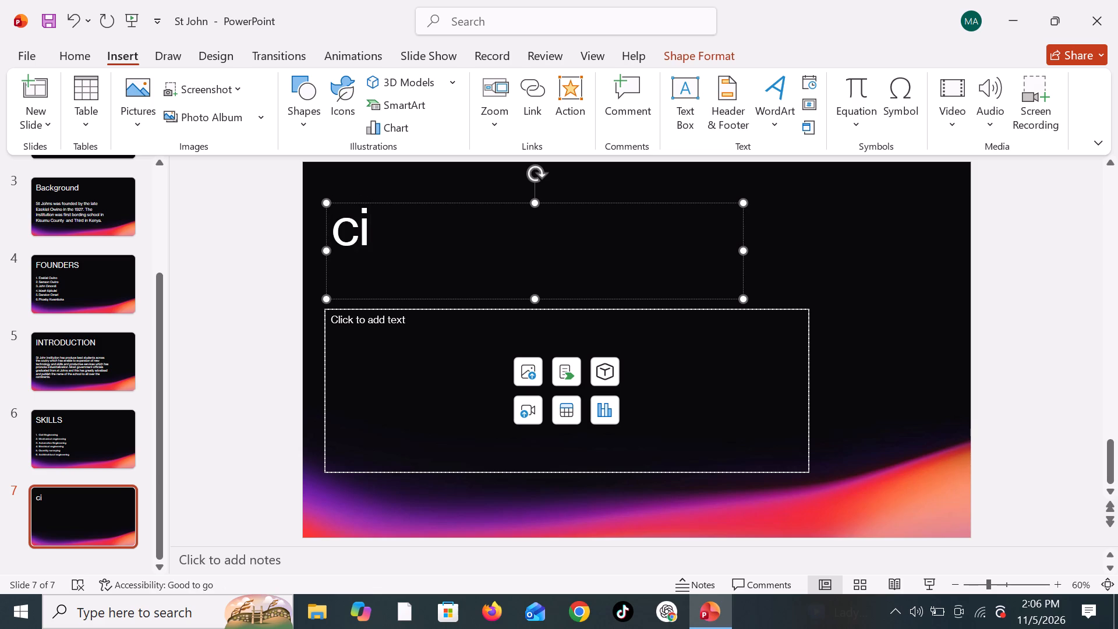
key("BackSpace")
key("BackSpace")
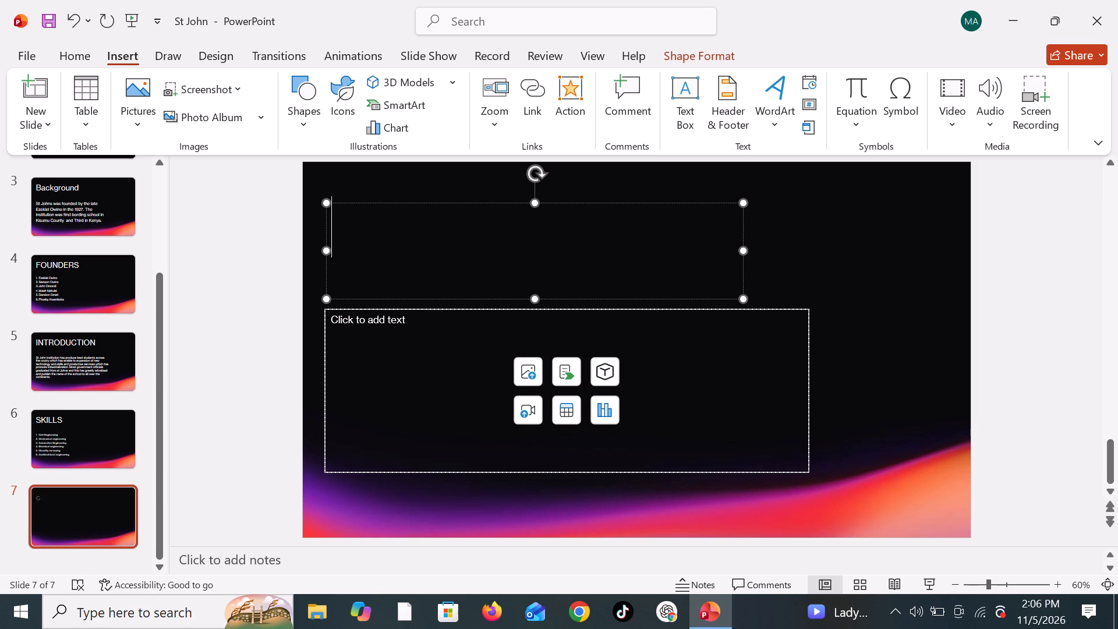
key("c")
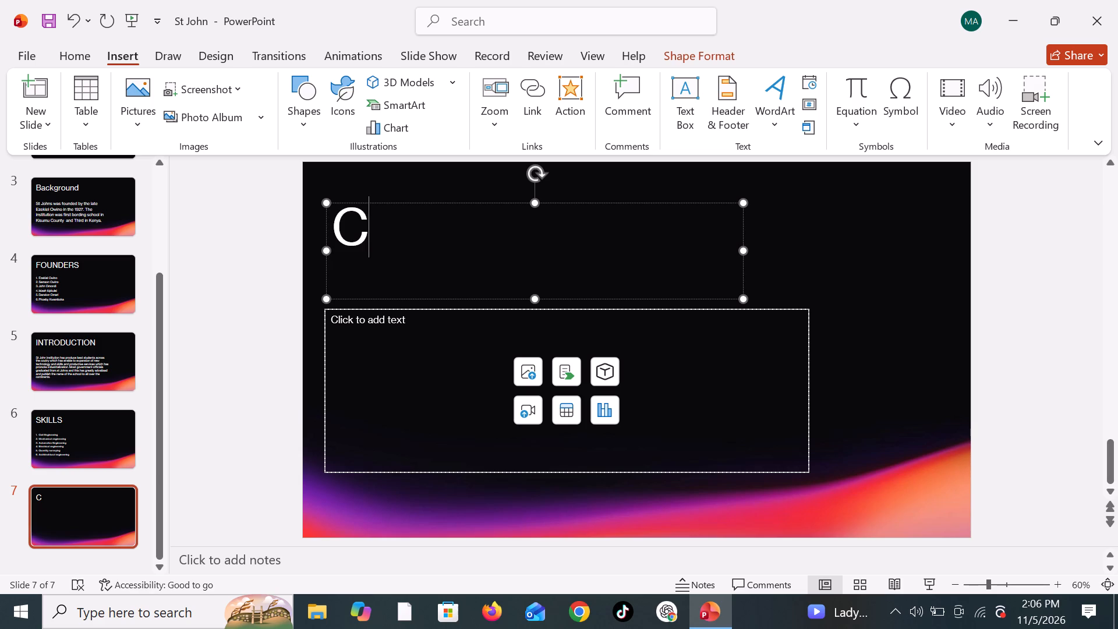
key("i")
key("v")
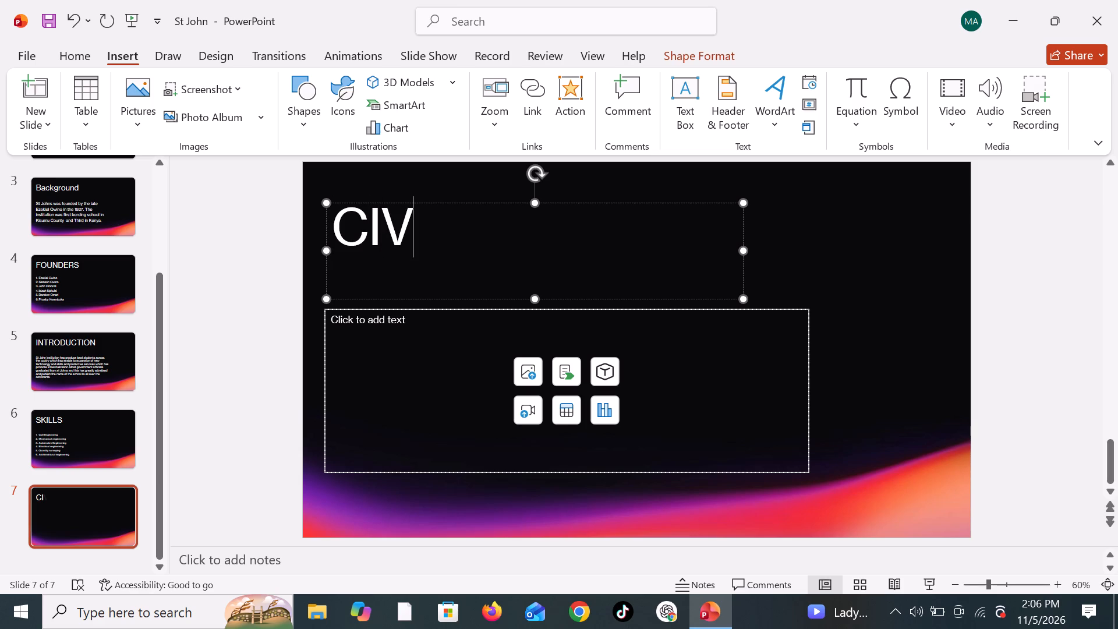
type("IL")
key("space")
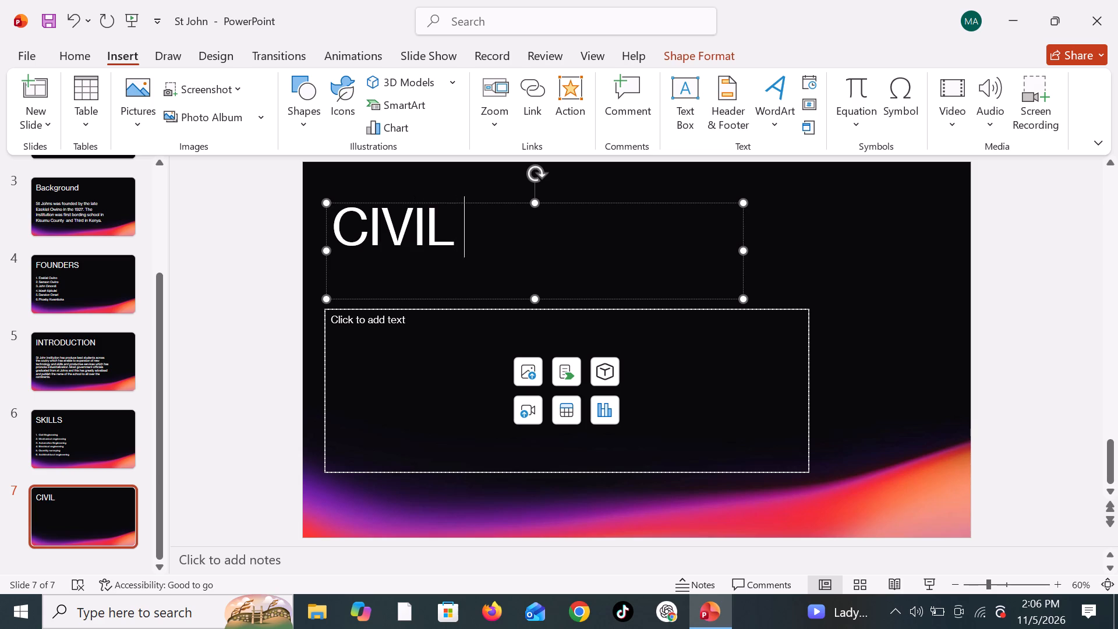
type("EN")
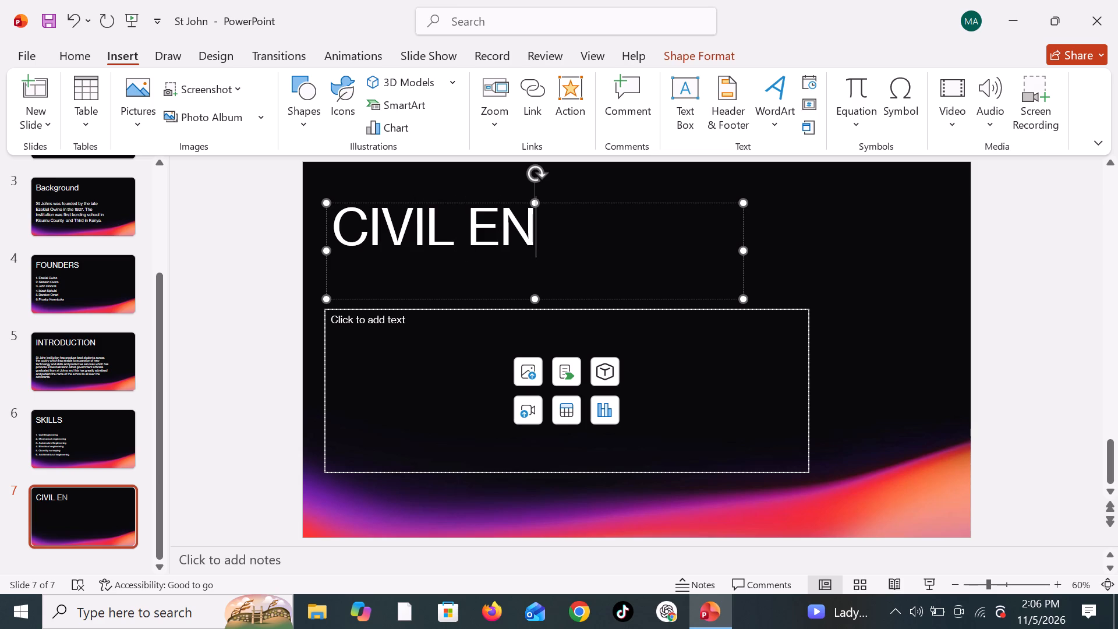
key("g")
type("INEER")
key("i")
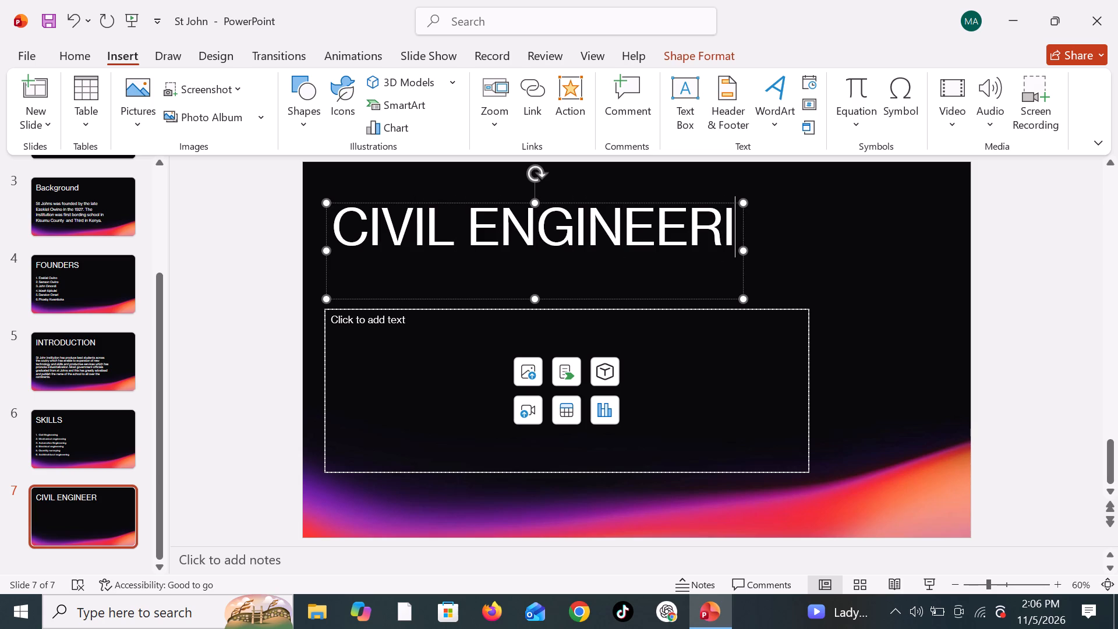
type("NG")
key("Return")
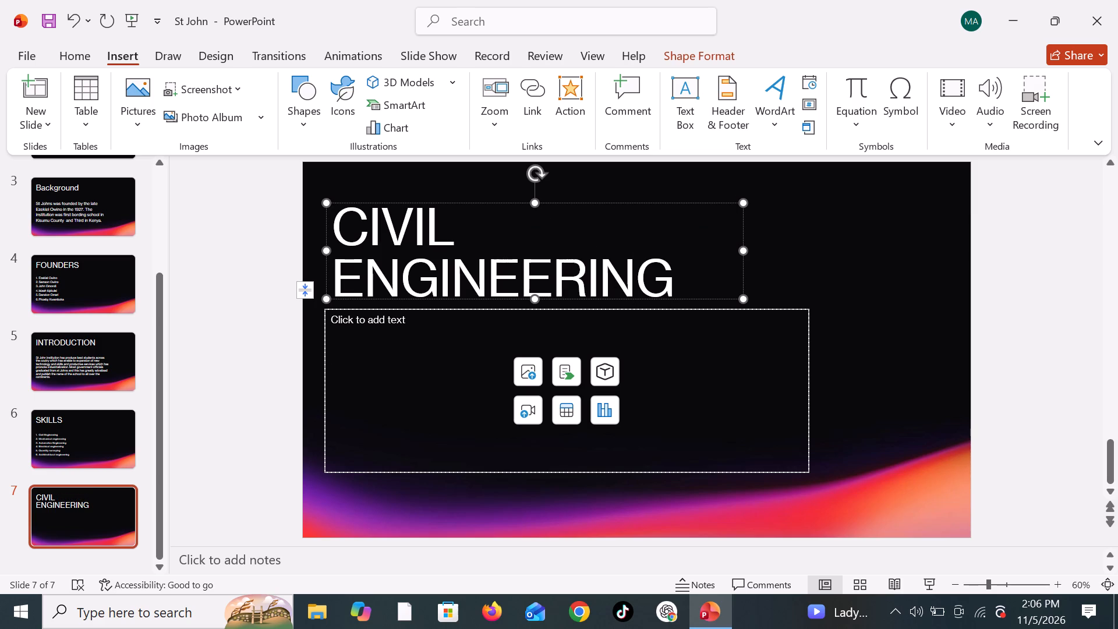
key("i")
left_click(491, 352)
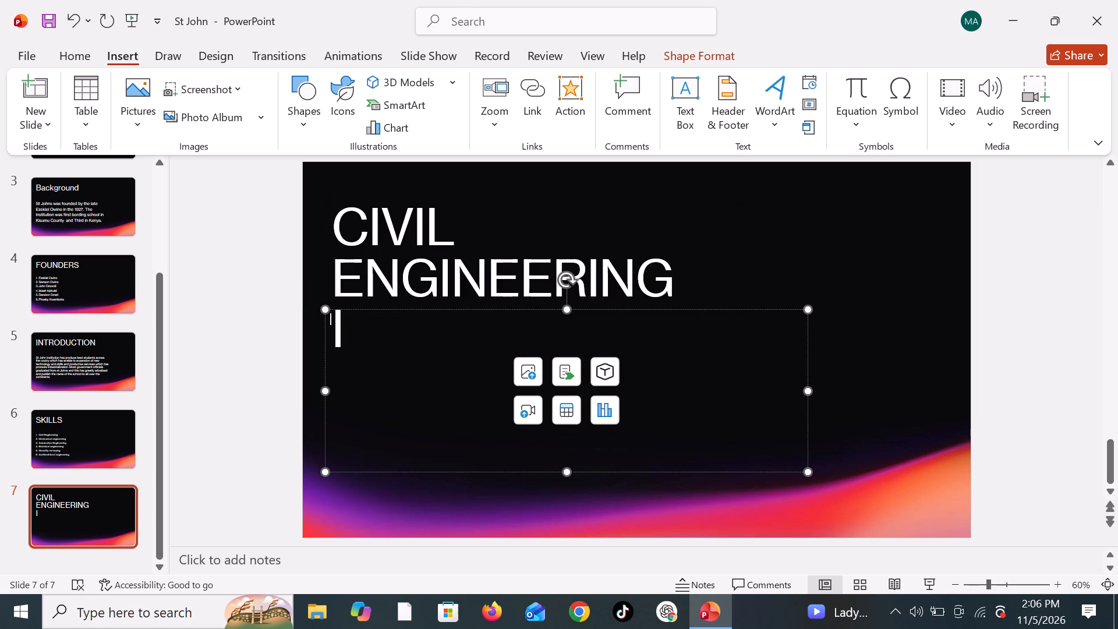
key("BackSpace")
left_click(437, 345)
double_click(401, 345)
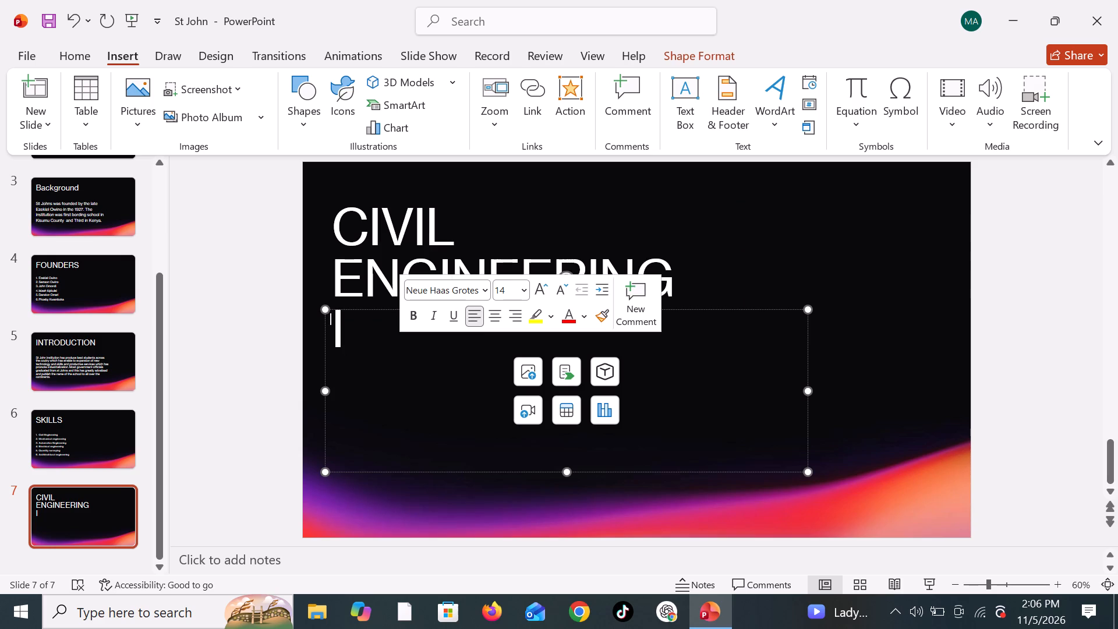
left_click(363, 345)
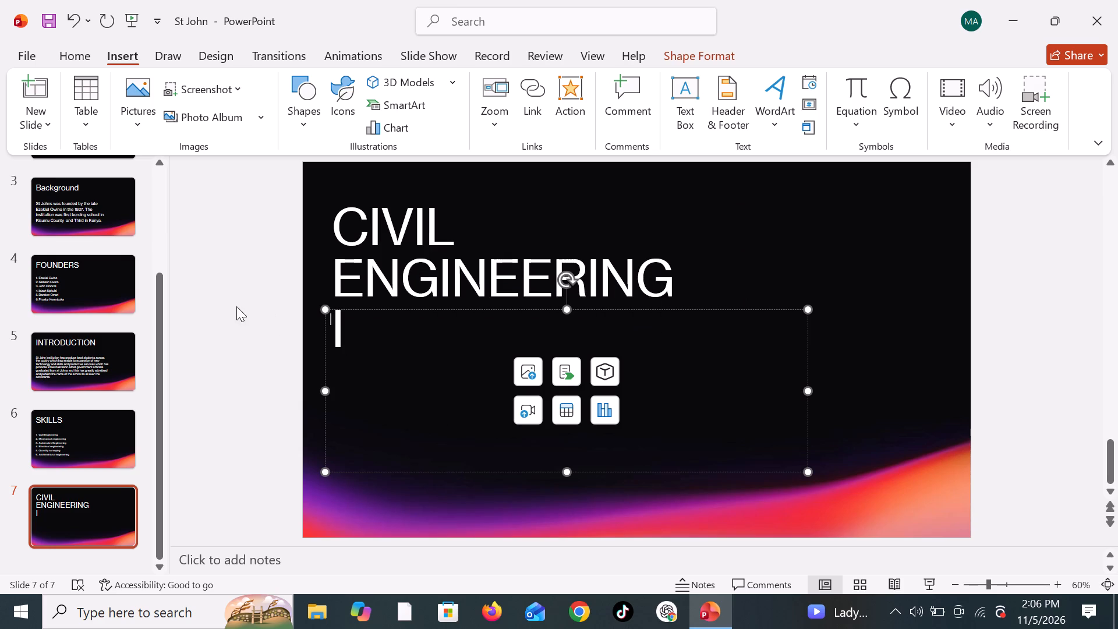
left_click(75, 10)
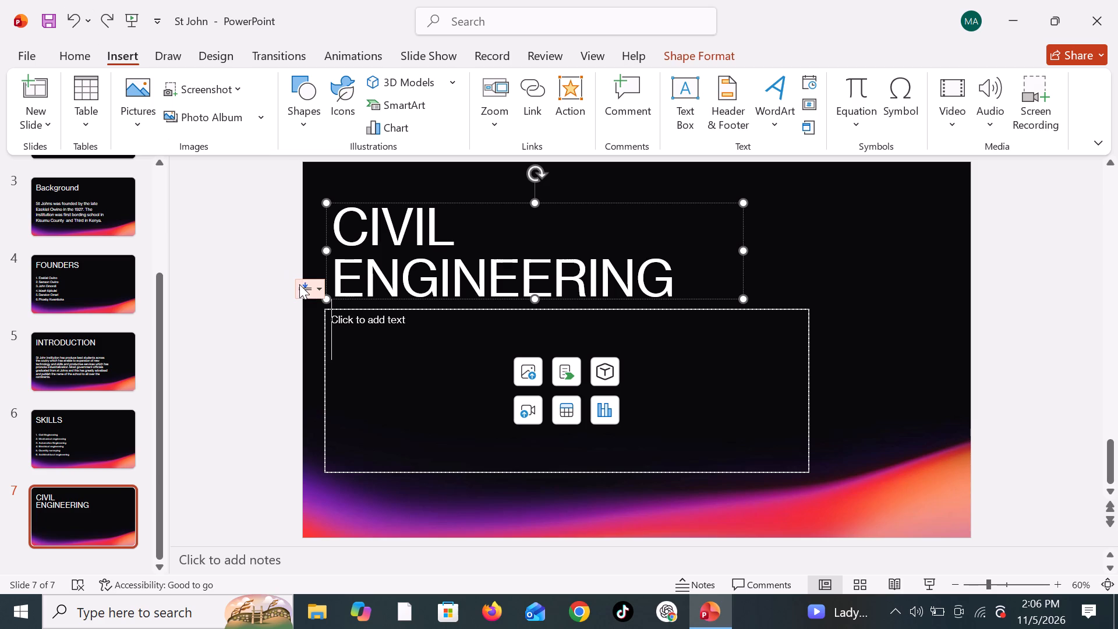
Begin the body text of the CIVIL ENGINEERING slide with "In civil engineering", followed by a space.
left_click(387, 362)
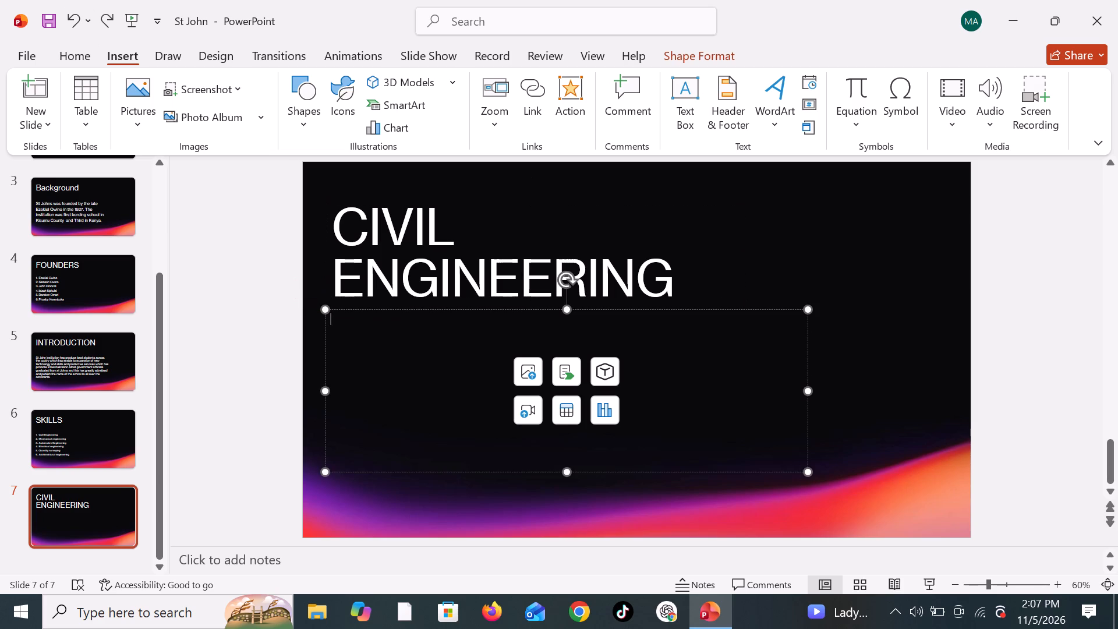
key("i")
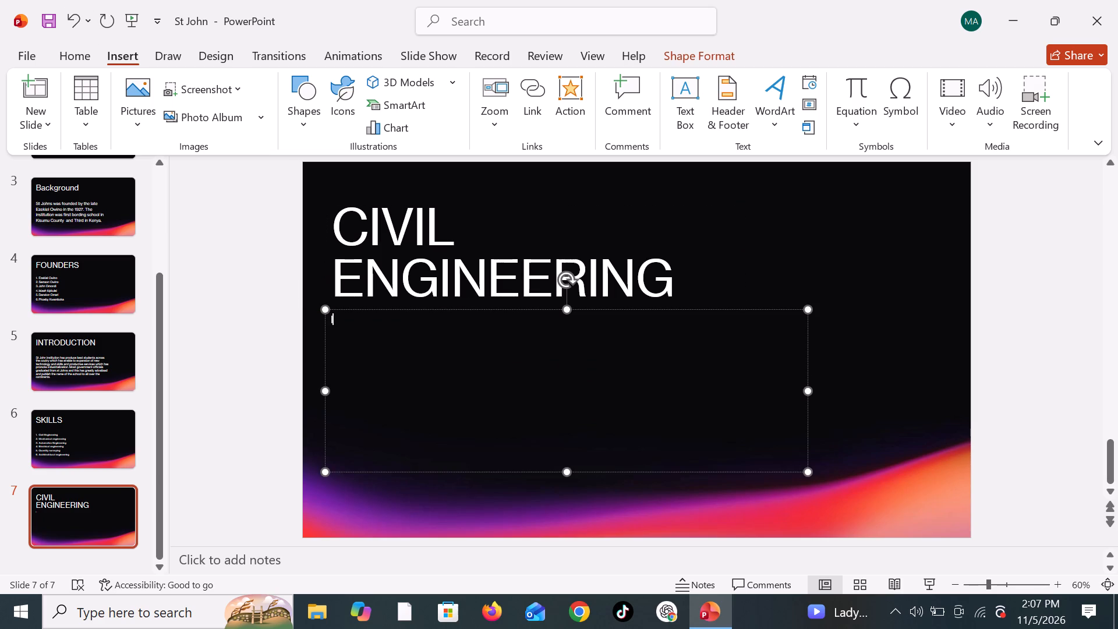
key("n")
key("space")
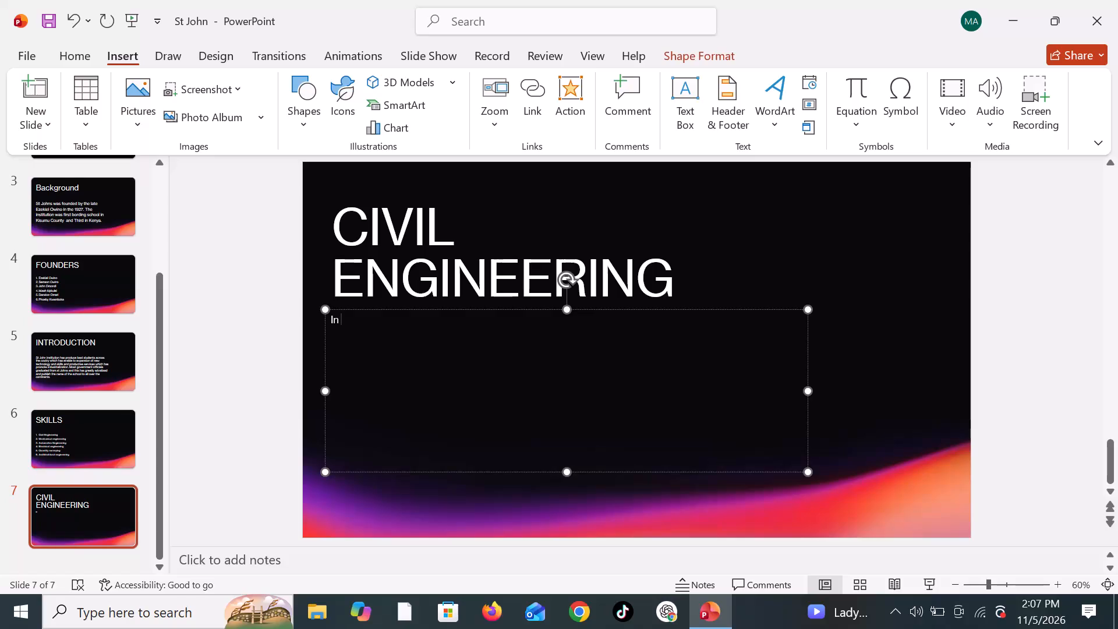
type("ci")
type("vil")
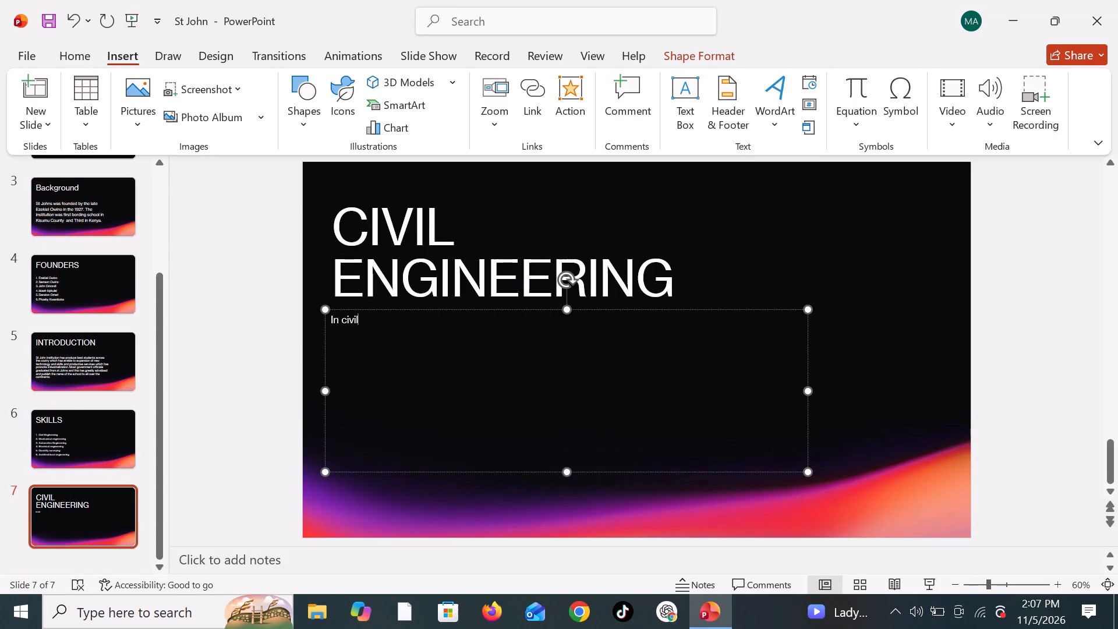
key("space")
type("engi")
type("neering")
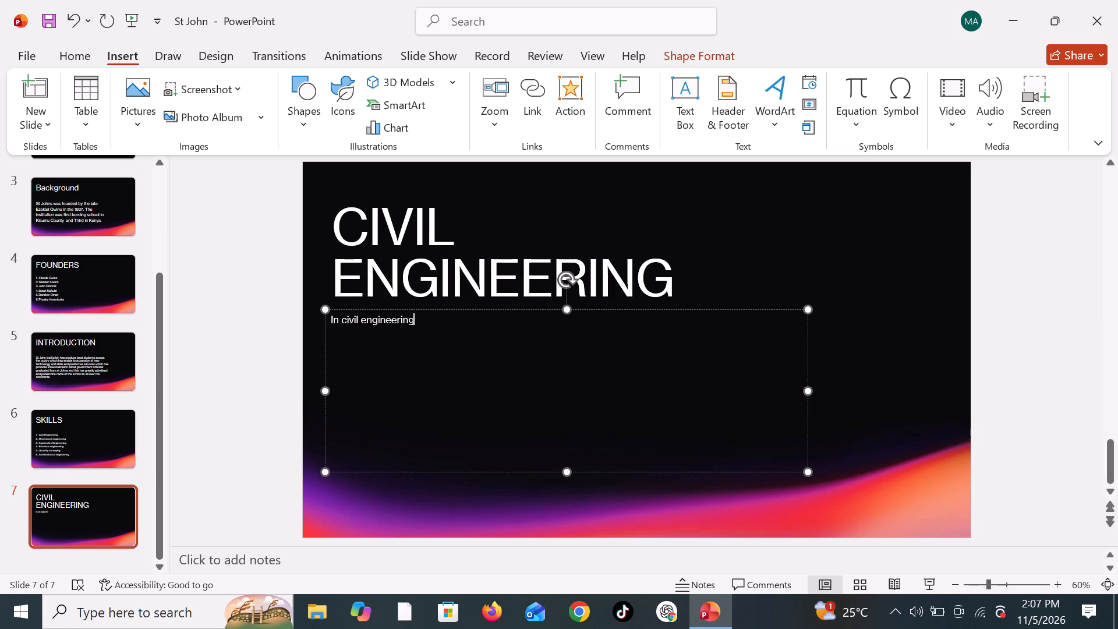
key("space")
Continue the body sentence after "In civil engineering" with the words "students learn", followed by a space.
type("it")
key("BackSpace")
key("BackSpace")
key("BackSpace")
key("space")
type("stu")
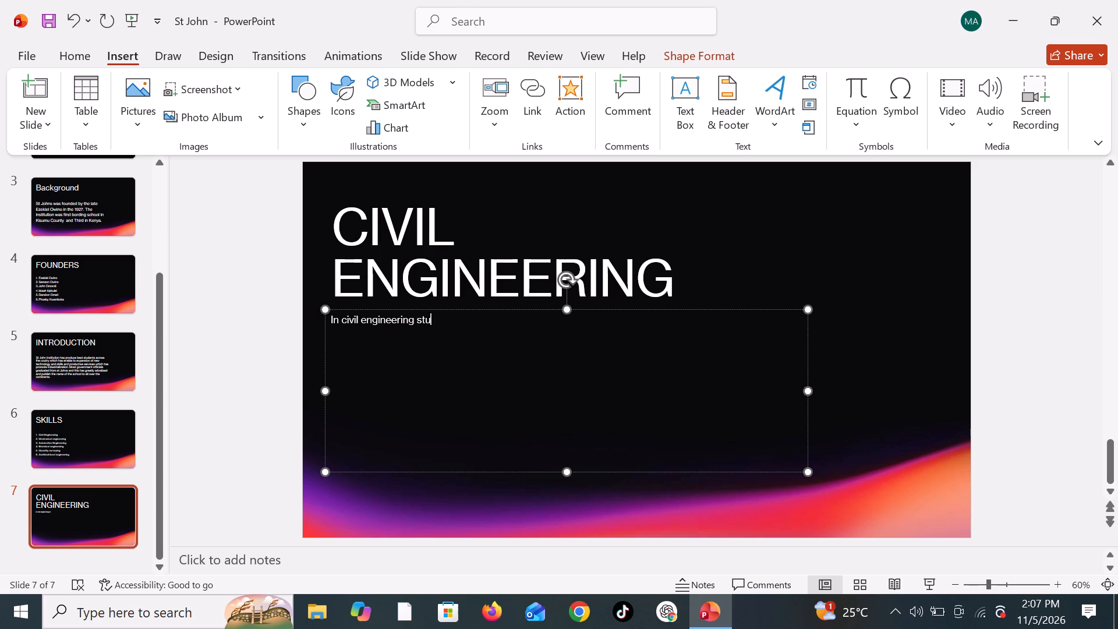
type("de")
type("nts")
key("space")
type("leam")
key("BackSpace")
type("rn")
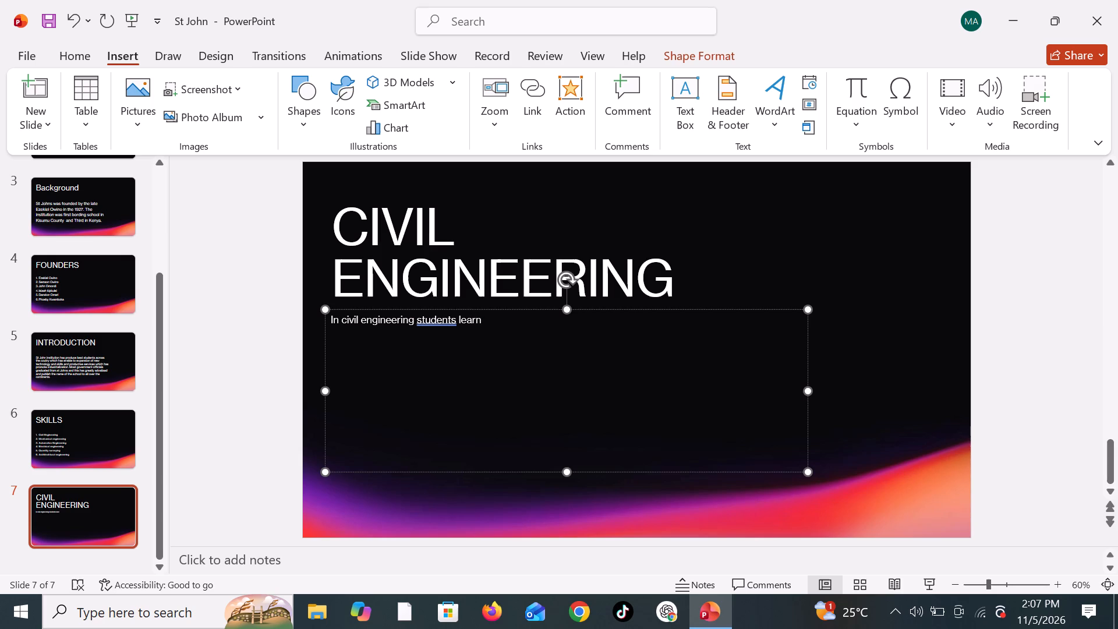
key("space")
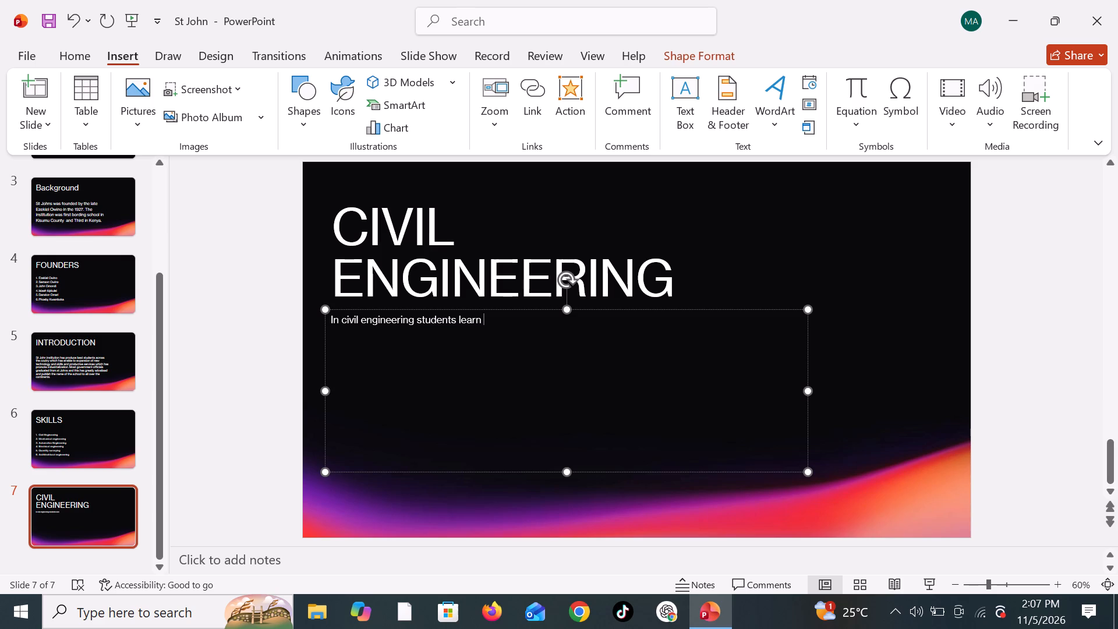
Continue the body sentence after "students learn" with the words "skill on building", followed by a space.
type("skill")
key("space")
type("o")
type("n")
key("space")
type("bi")
key("BackSpace")
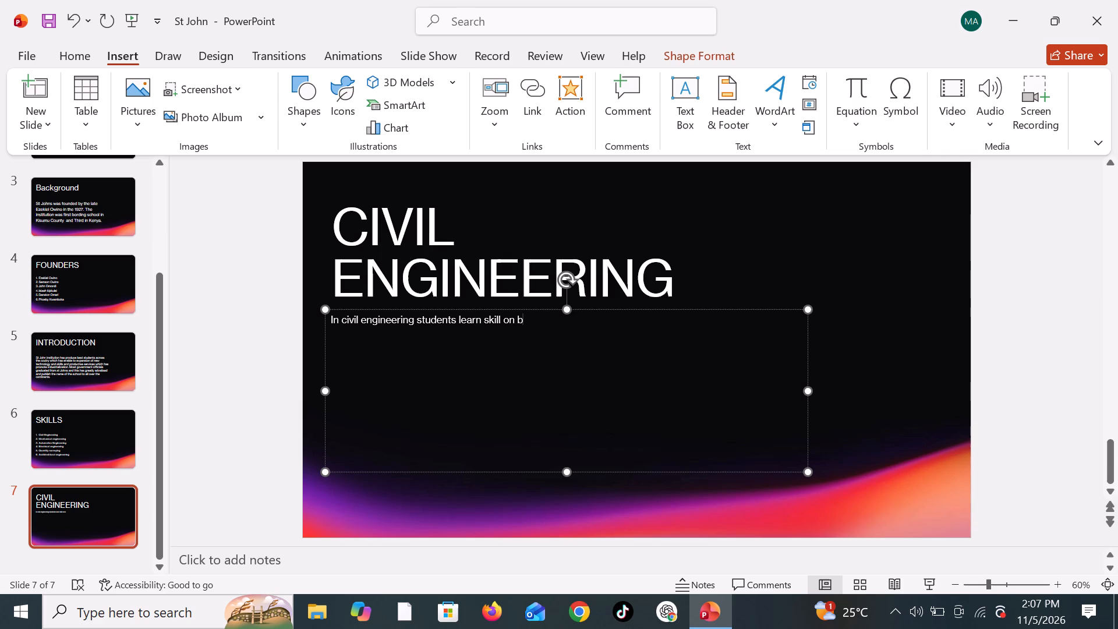
type("uil")
type("di")
type("ng")
key("space")
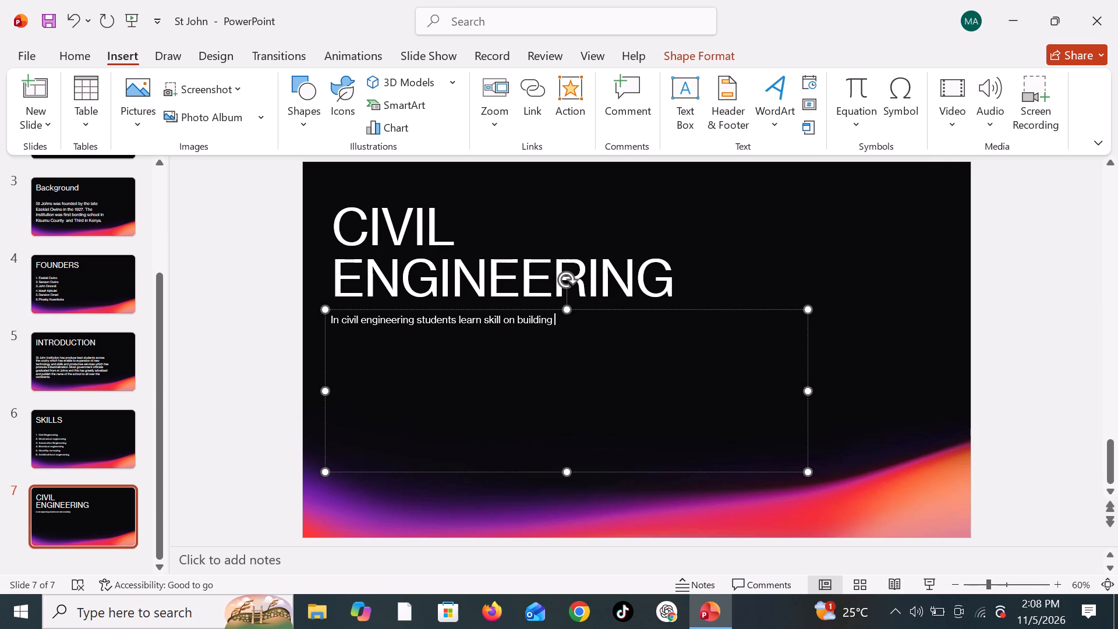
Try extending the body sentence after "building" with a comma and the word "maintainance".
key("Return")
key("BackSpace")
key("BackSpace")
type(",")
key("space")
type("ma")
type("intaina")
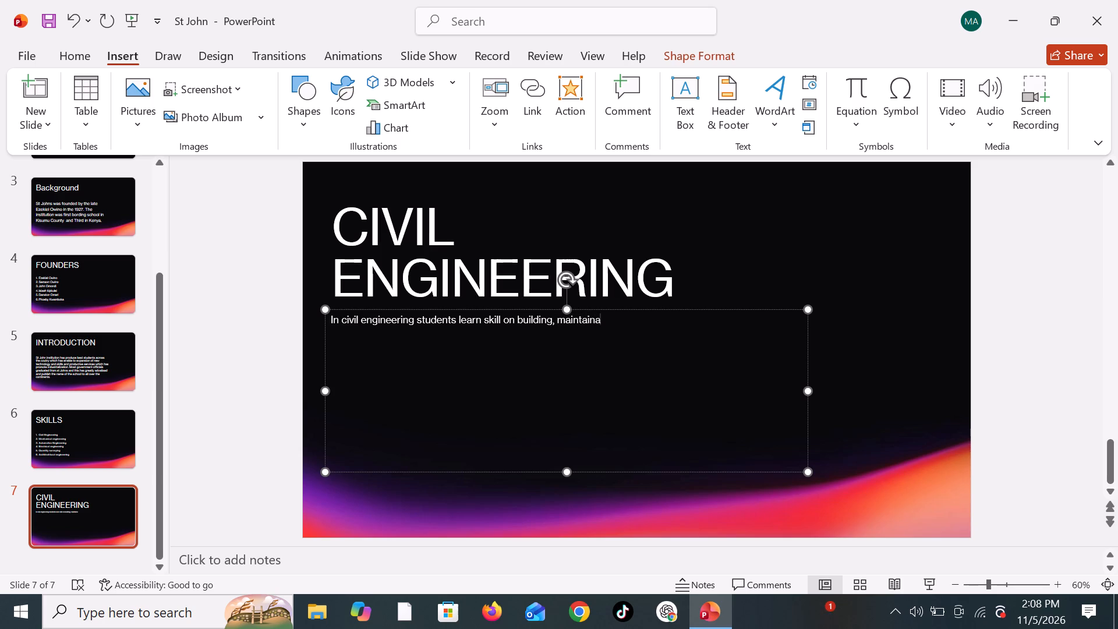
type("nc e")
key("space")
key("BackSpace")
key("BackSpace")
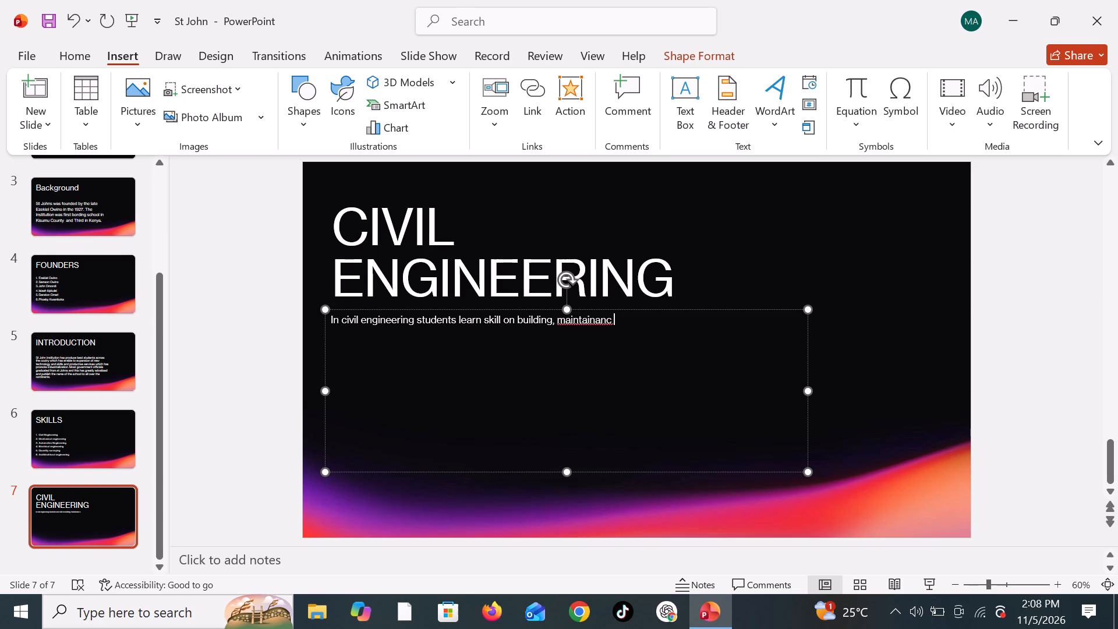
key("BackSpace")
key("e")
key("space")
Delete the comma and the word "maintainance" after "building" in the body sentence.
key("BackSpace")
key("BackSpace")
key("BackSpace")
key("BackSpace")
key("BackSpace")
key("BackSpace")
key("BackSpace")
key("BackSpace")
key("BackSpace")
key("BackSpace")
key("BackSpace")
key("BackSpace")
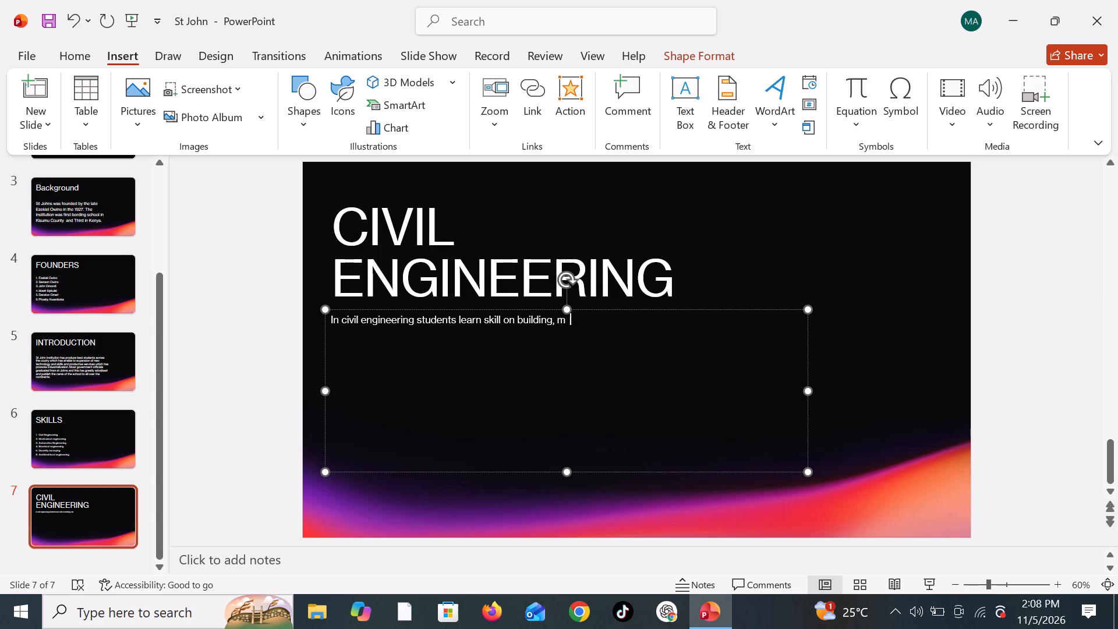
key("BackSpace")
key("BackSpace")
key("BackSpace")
Continue the body sentence after "building" with the words "roads and", followed by a space.
key("space")
key("r")
type("oad")
type("s")
key("space")
type("and")
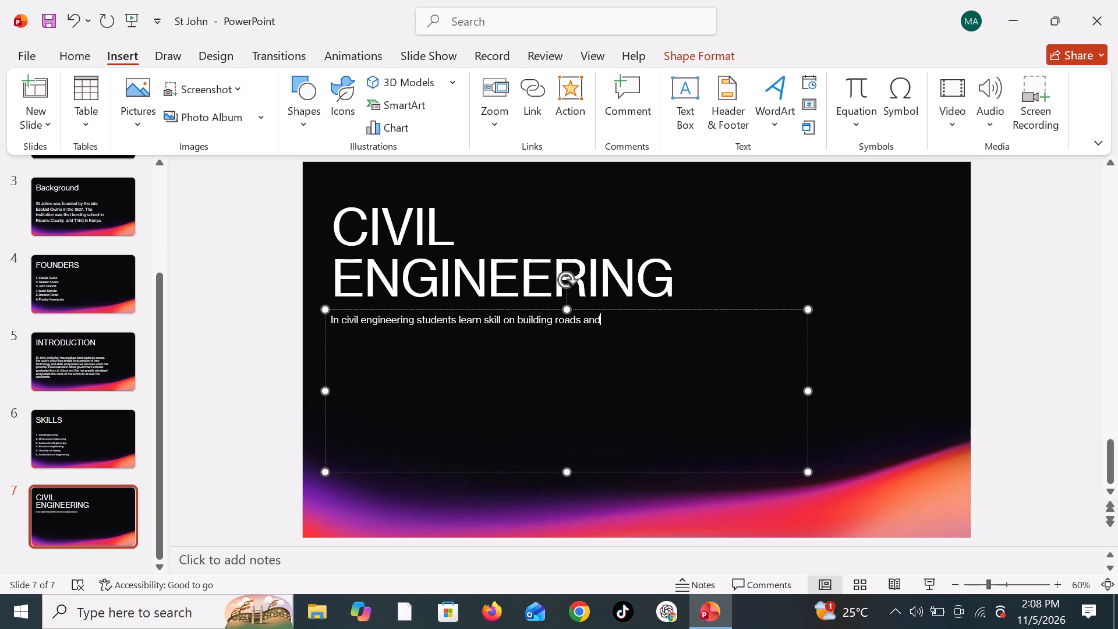
key("space")
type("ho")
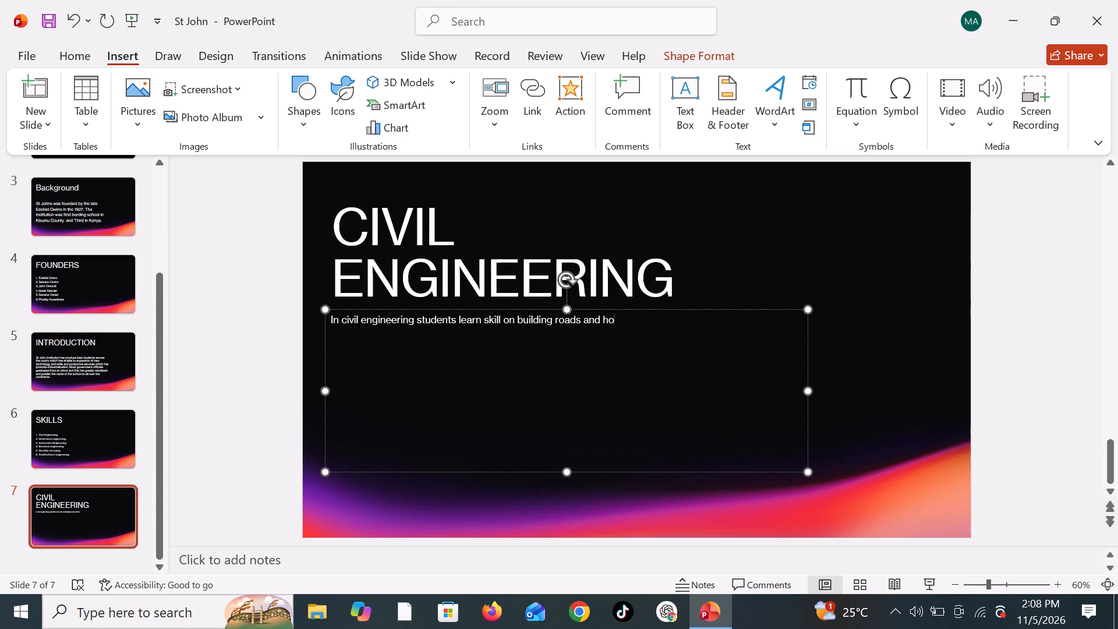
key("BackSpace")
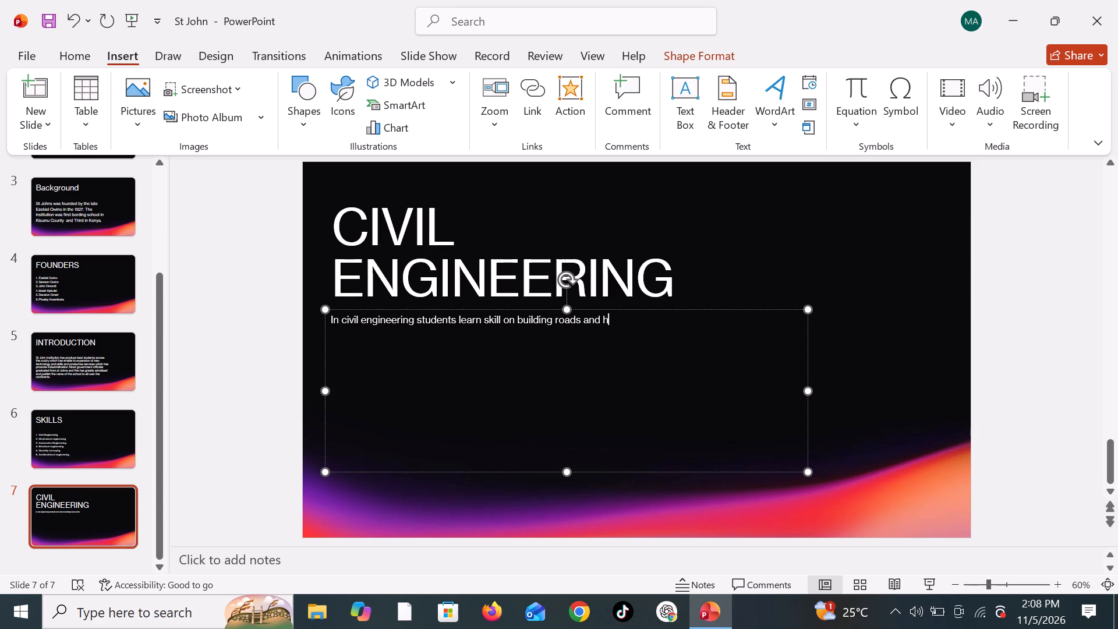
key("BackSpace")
Continue the body sentence after "roads and" with the words "other infrastructure", followed by a space.
key("o")
key("t")
type("hehr")
key("space")
key("BackSpace")
key("BackSpace")
key("BackSpace")
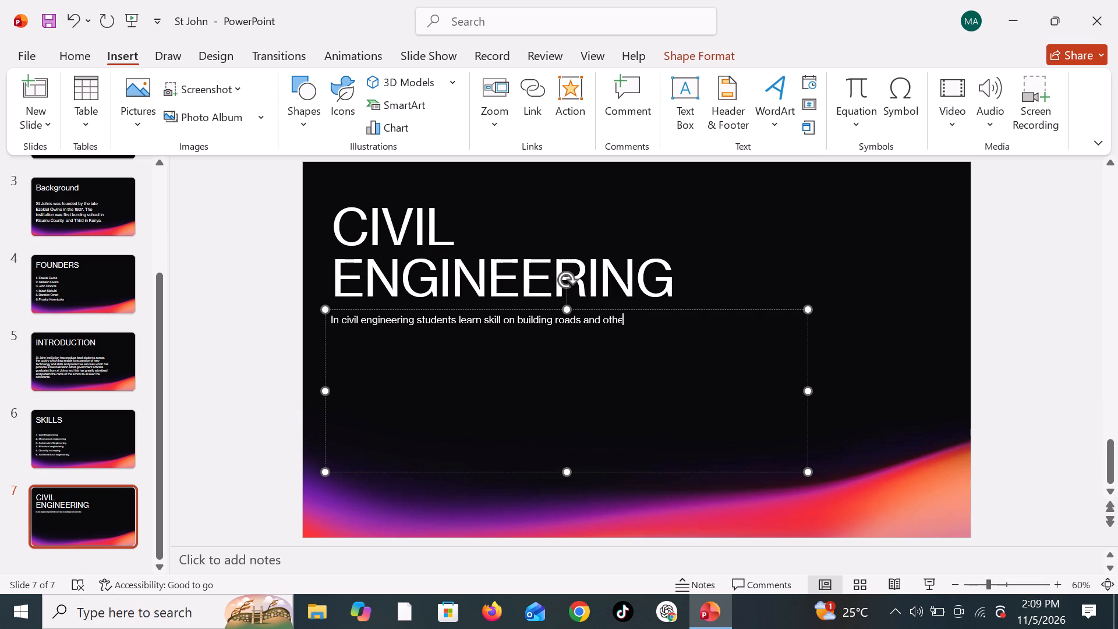
type("r infr")
key("a")
type("strr")
key("BackSpace")
key("u")
type("ct")
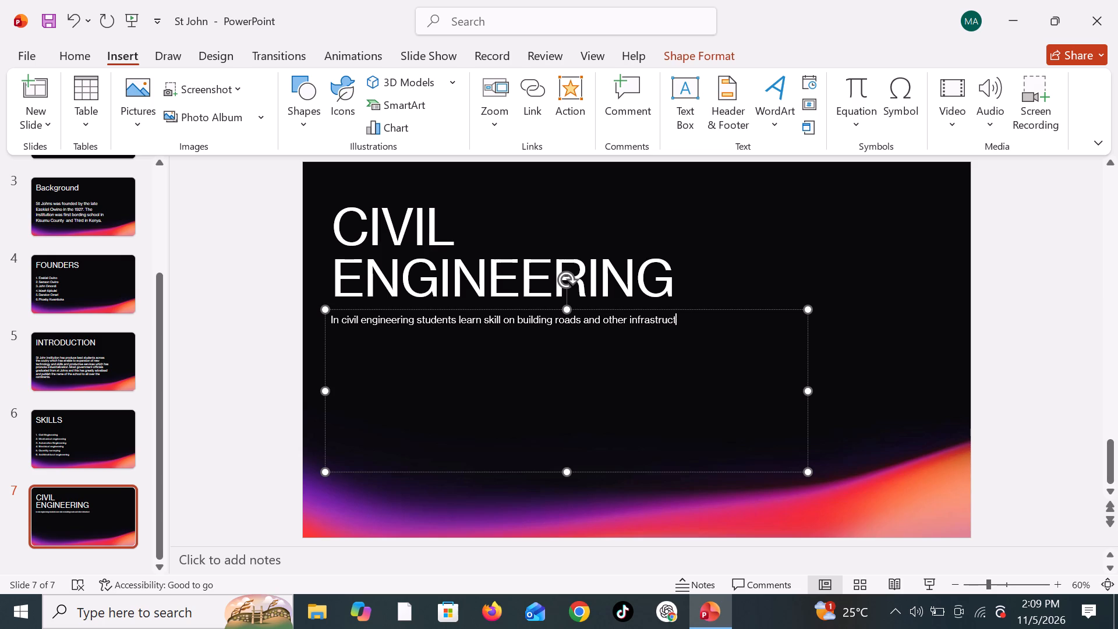
type("ue")
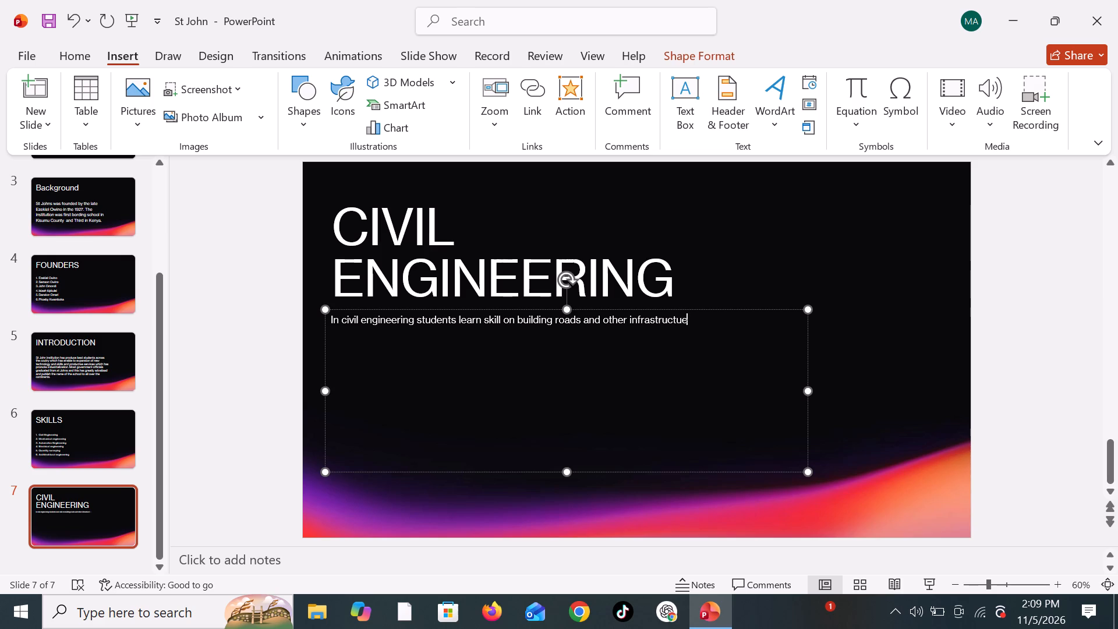
key("BackSpace")
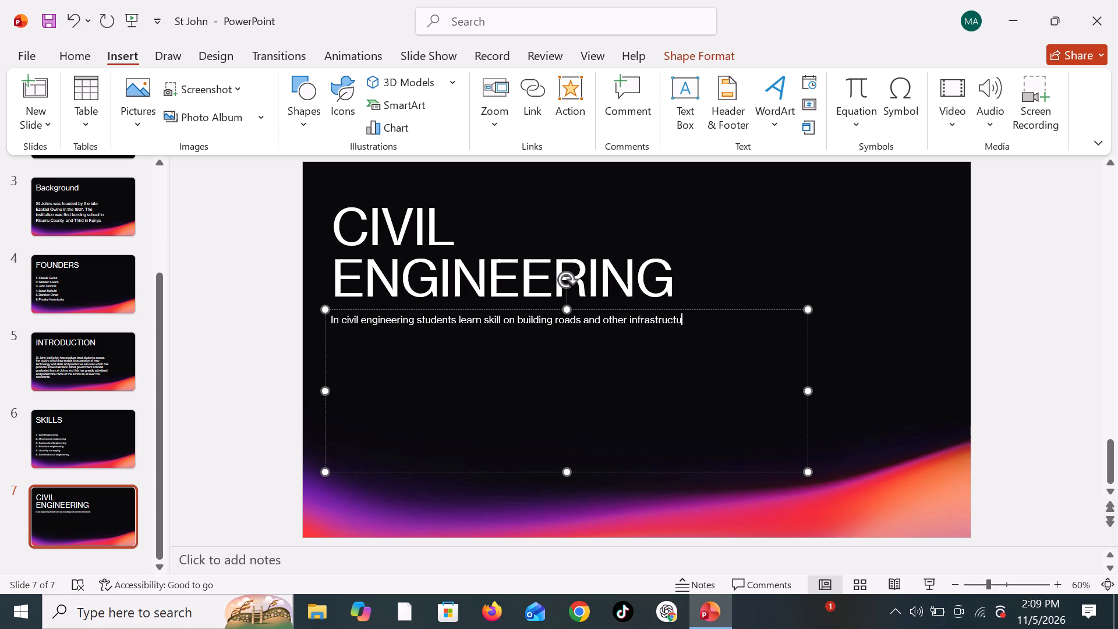
type("re")
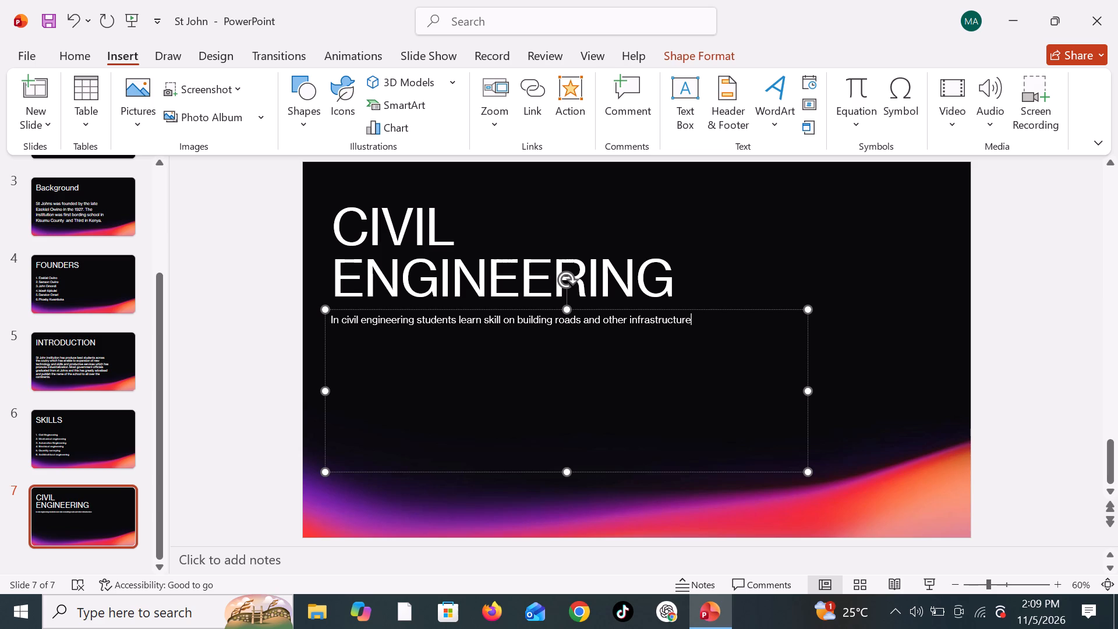
key("space")
Continue the body sentence after "infrastructure" with the words "such as dams, pridges".
type("such ass")
key("BackSpace")
key("space")
type("dam")
key("s")
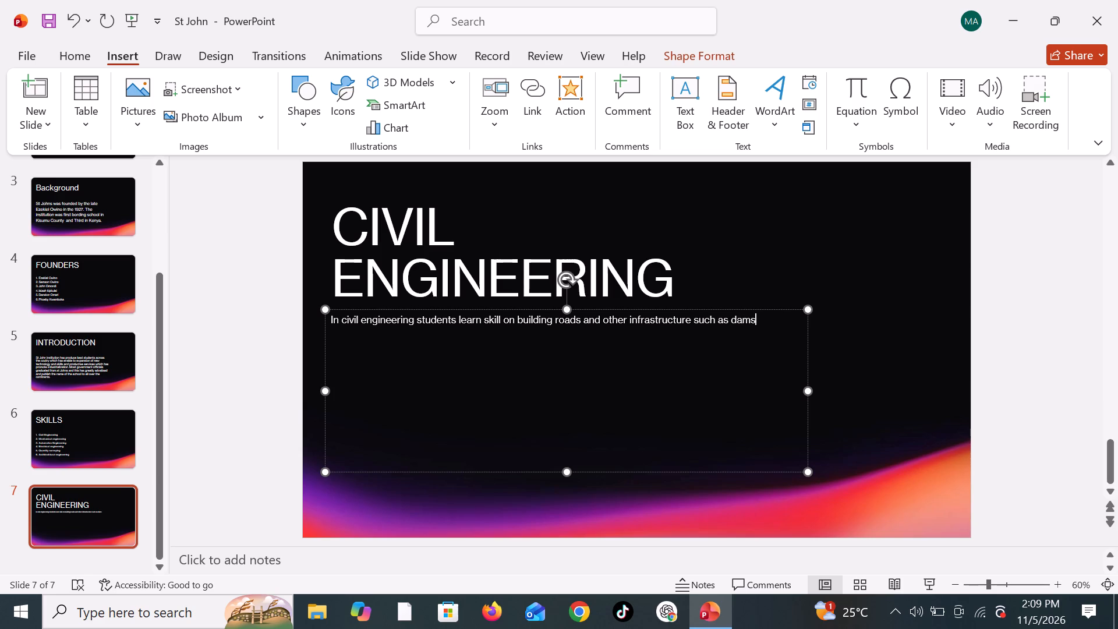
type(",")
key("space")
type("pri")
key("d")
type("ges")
Continue the body sentence after "pridges" with the word "highways".
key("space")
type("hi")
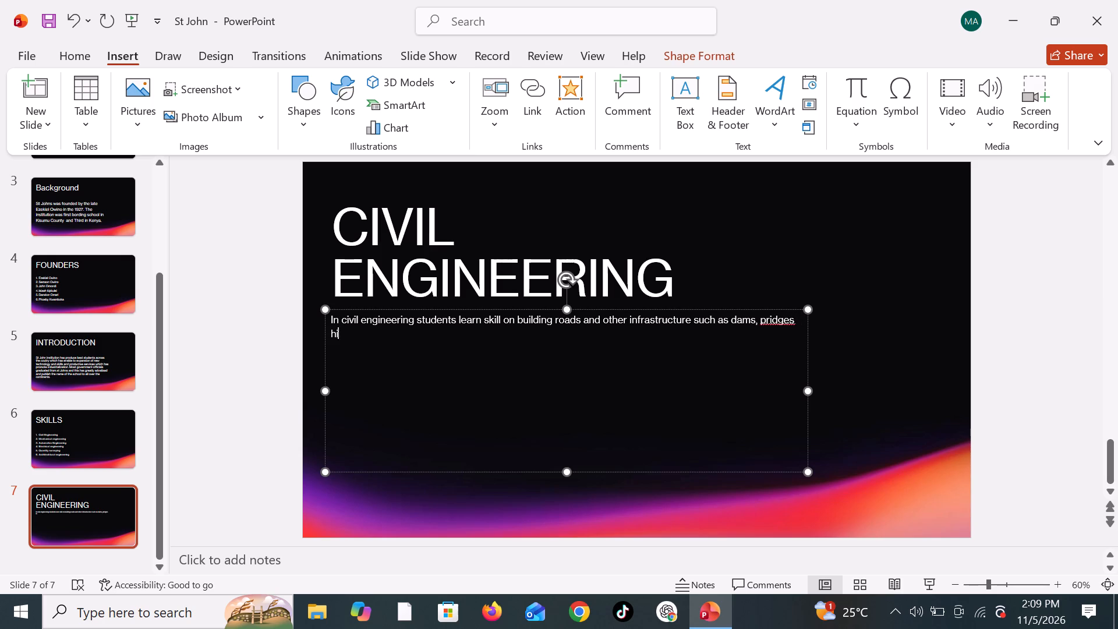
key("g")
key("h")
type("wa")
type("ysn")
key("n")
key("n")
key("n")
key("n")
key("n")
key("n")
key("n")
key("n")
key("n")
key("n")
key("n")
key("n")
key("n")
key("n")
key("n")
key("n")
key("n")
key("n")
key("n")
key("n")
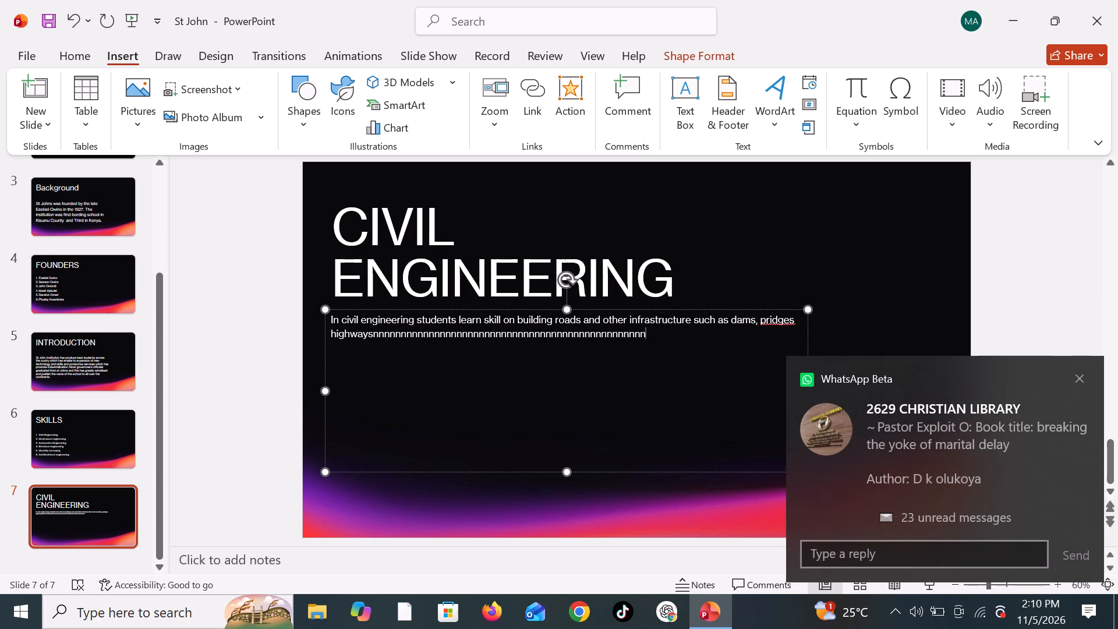
Delete the stray run of "n" letters after "highways" in the body sentence, dismissing the WhatsApp notification.
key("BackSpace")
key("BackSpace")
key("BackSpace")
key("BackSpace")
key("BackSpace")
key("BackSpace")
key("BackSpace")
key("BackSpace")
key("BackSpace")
left_click(1081, 377)
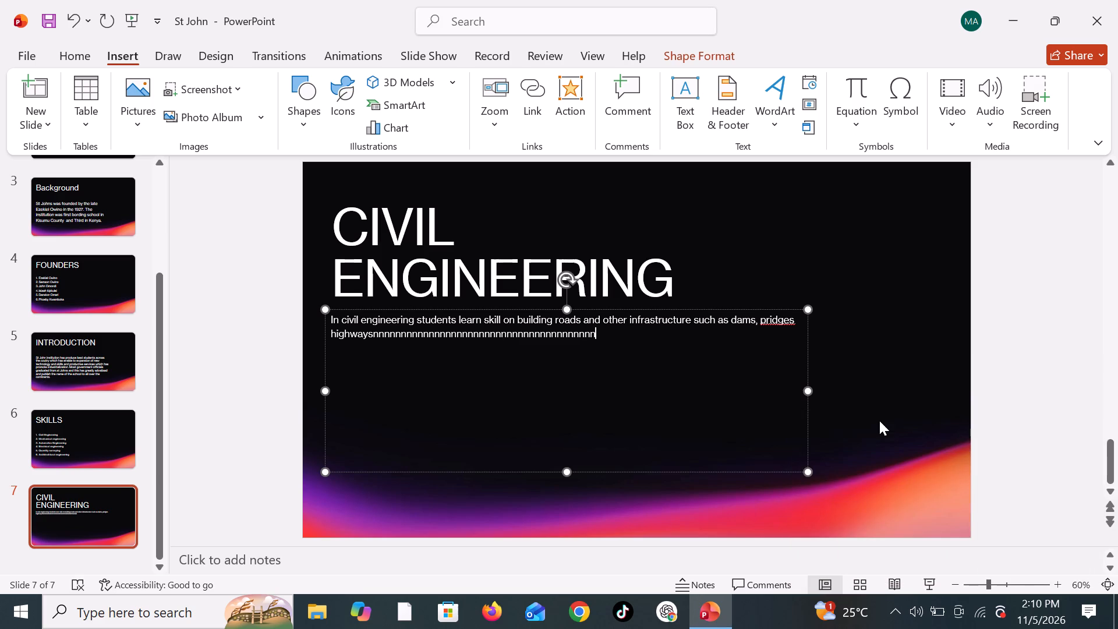
key("BackSpace")
key("BackSpace")
key("BackSpace")
key("BackSpace")
key("BackSpace")
key("BackSpace")
key("BackSpace")
key("BackSpace")
key("BackSpace")
key("BackSpace")
key("BackSpace")
key("BackSpace")
key("BackSpace")
key("BackSpace")
key("BackSpace")
key("BackSpace")
key("BackSpace")
key("BackSpace")
key("BackSpace")
key("BackSpace")
key("BackSpace")
key("BackSpace")
key("BackSpace")
key("BackSpace")
key("BackSpace")
key("BackSpace")
key("BackSpace")
key("BackSpace")
key("BackSpace")
key("BackSpace")
key("BackSpace")
key("BackSpace")
key("BackSpace")
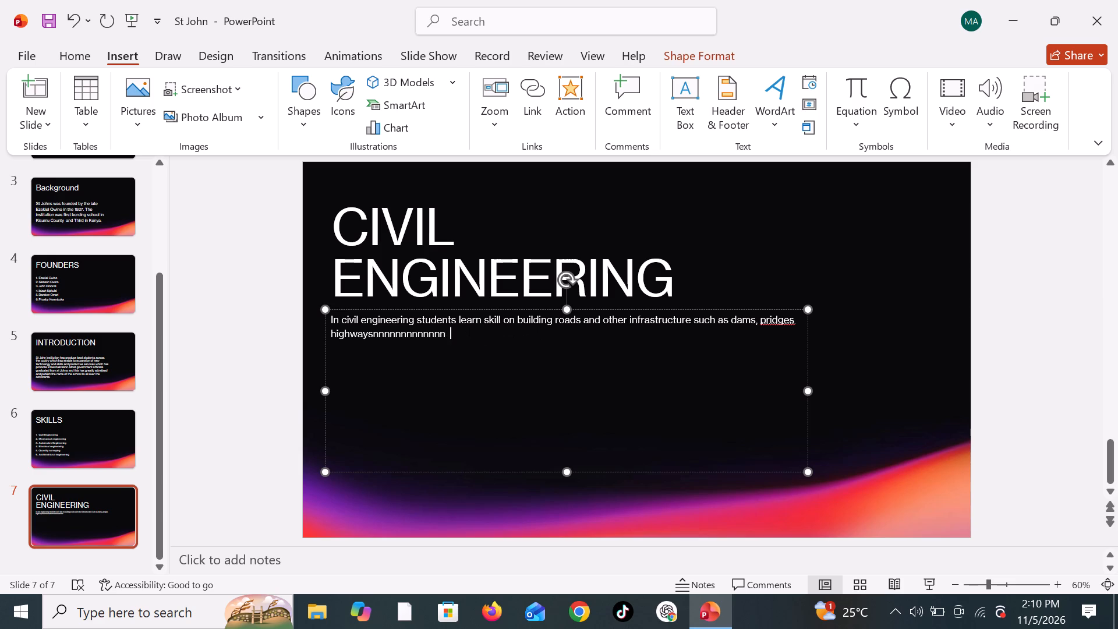
key("BackSpace")
key("BackSpace")
key("BackSpace")
key("BackSpace")
key("BackSpace")
key("BackSpace")
key("BackSpace")
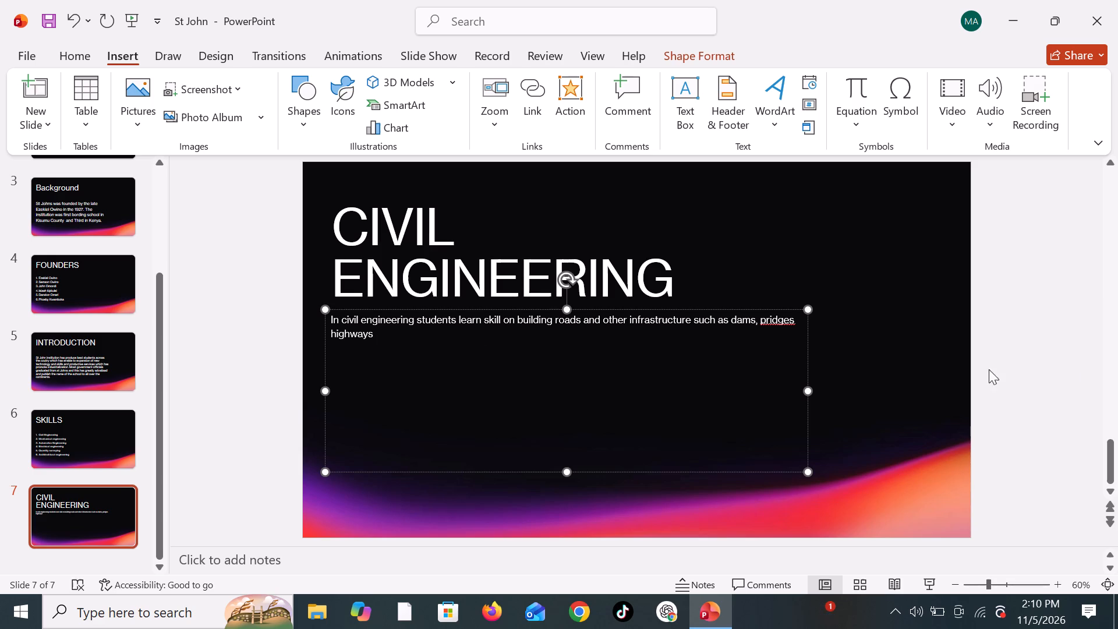
Correct the misspelled word "pridges" in the body sentence to "bridges".
left_click(763, 319)
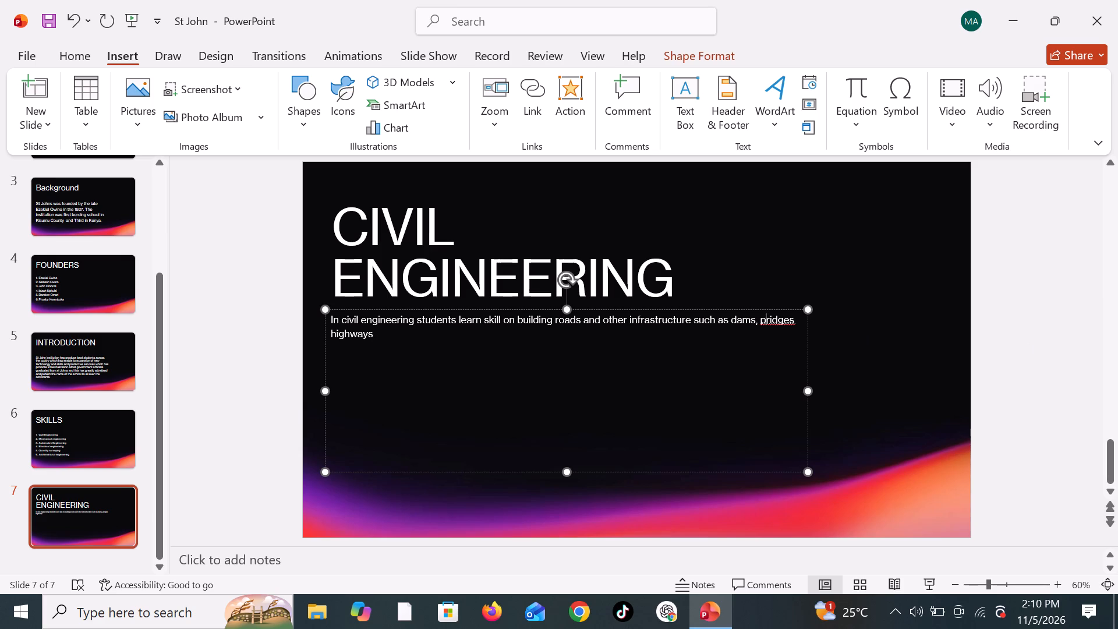
left_click(763, 319)
key("BackSpace")
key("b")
Extend the end of the body sentence after "highways" with the words "among 0ther".
left_click(590, 444)
key("space")
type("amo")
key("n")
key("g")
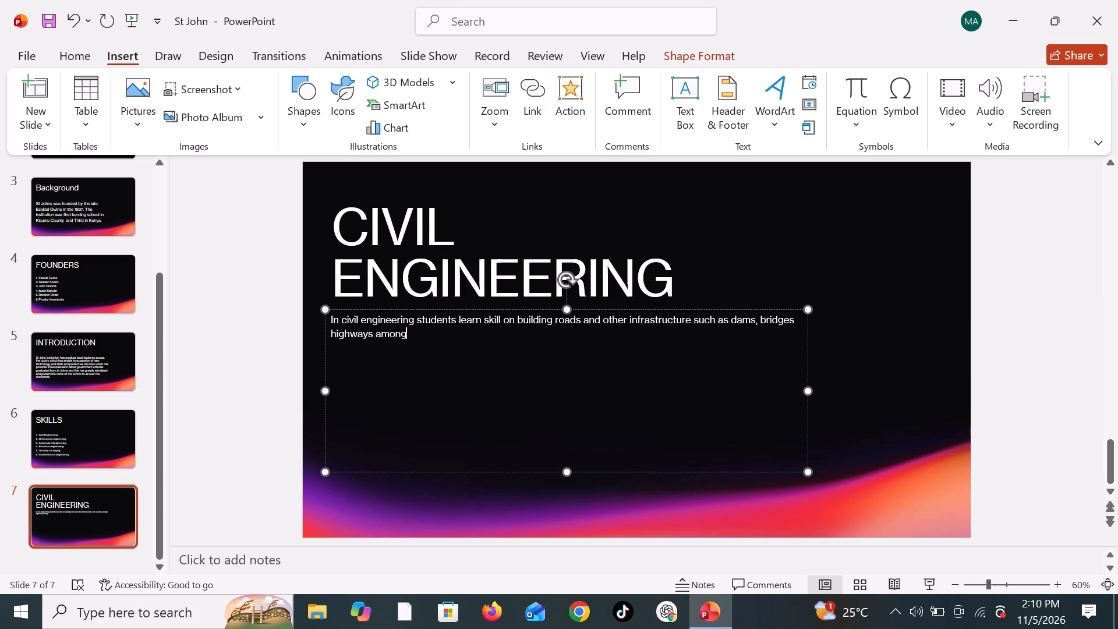
key("space")
type("0")
type("ther")
Start a new paragraph below the body sentence with the words "Learner who are", followed by a space.
key("Return")
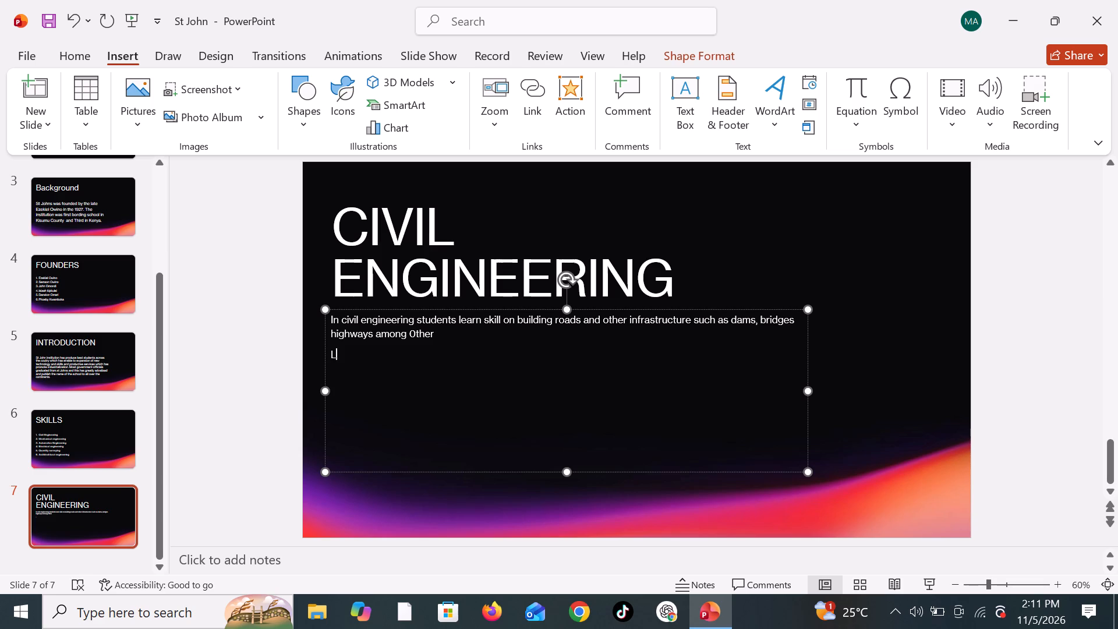
type("earn")
type("es")
key("space")
key("BackSpace")
key("BackSpace")
key("r")
key("space")
type("who are")
key("space")
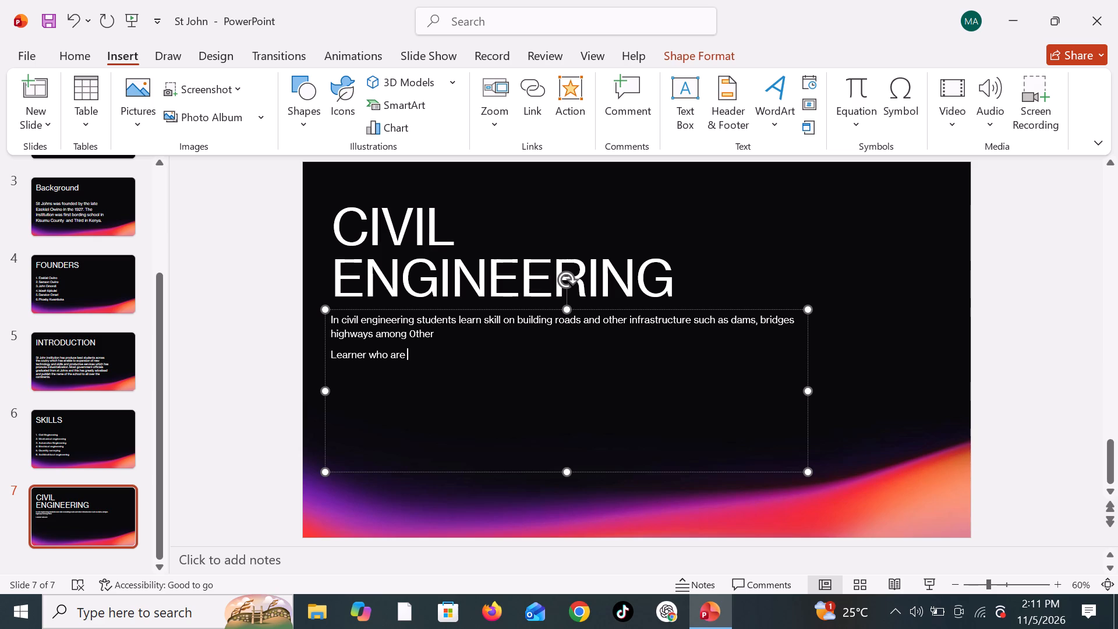
Continue the second paragraph after "Learner who are" with the words "wiling to join us", followed by a space.
type("wili")
key("n")
key("space")
key("BackSpace")
key("space")
key("BackSpace")
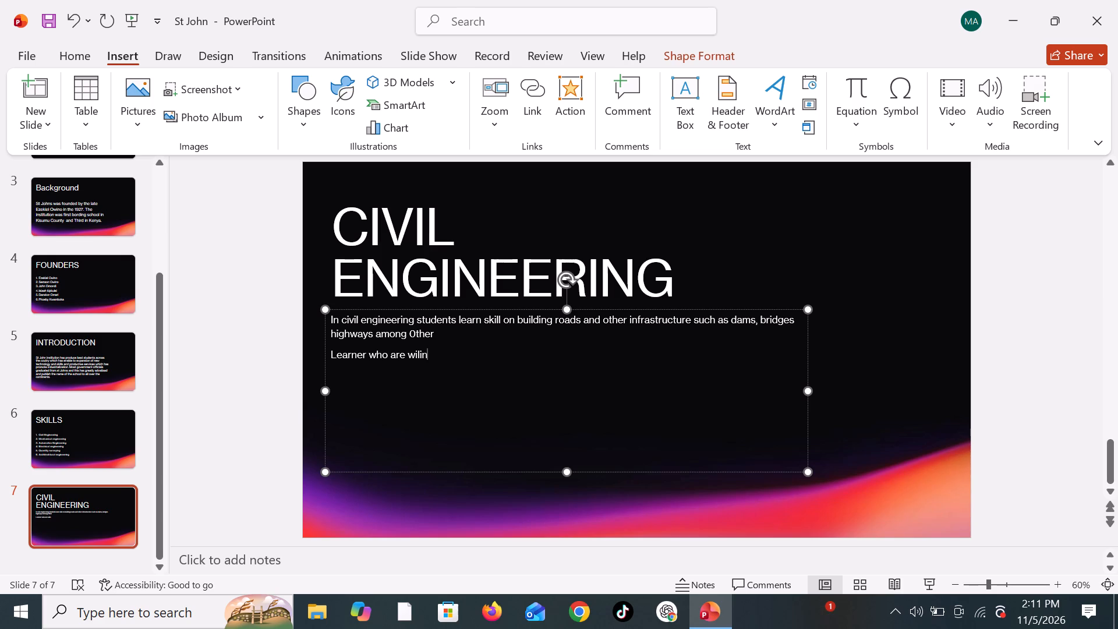
key("g")
key("space")
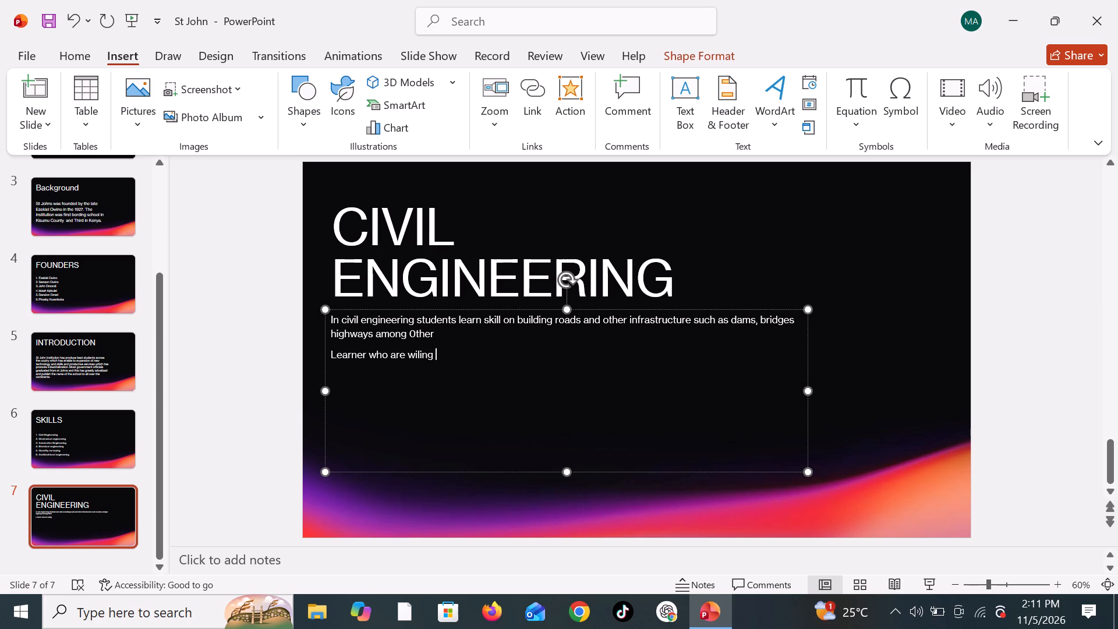
key("t")
type("o")
key("space")
type("join us")
key("space")
Continue the second paragraph after "join us" with the words "are encouraged", followed by a space.
key("a")
key("r")
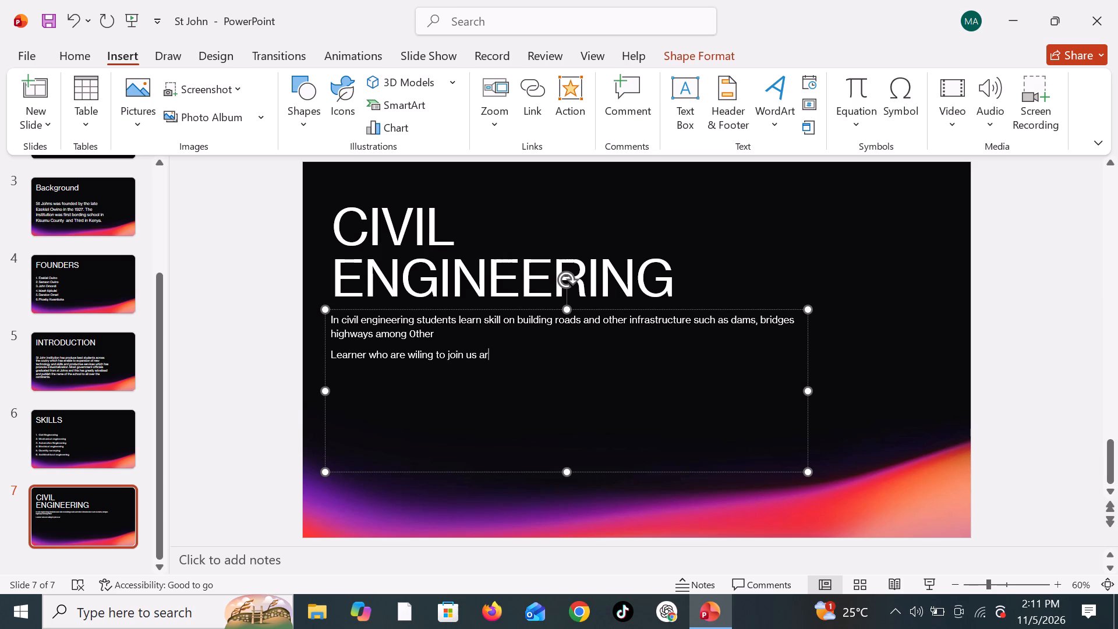
type("e")
key("space")
type("en")
key("c")
key("o")
key("u")
type("raged")
key("space")
Continue the second paragraph after "encouraged" with the text "to registerb".
key("t")
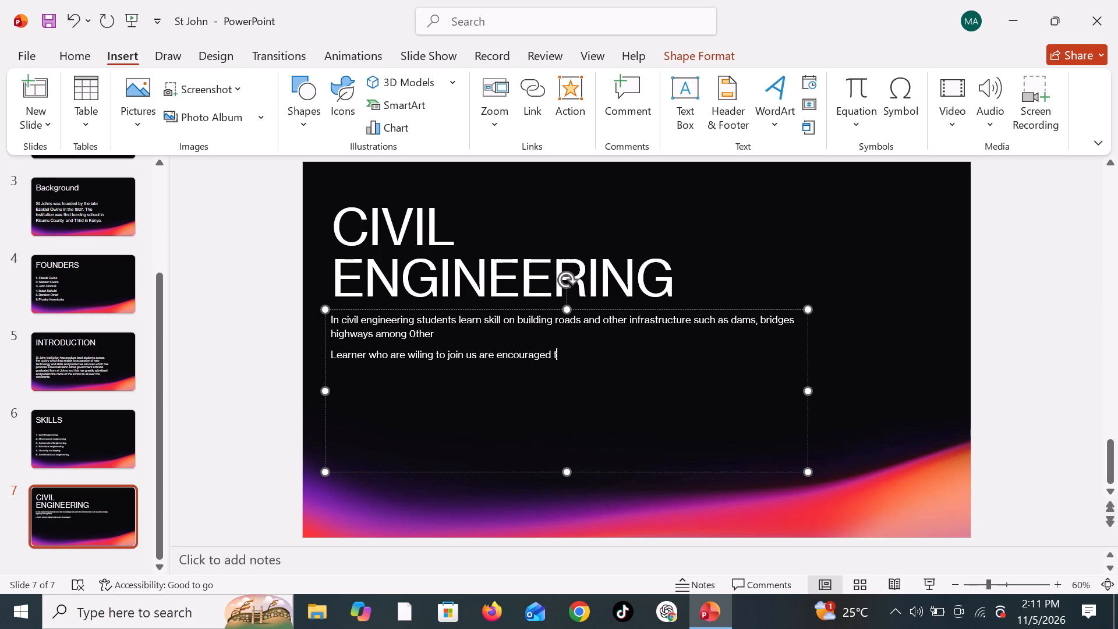
type("o")
key("space")
key("r")
type("egi")
type("sterb")
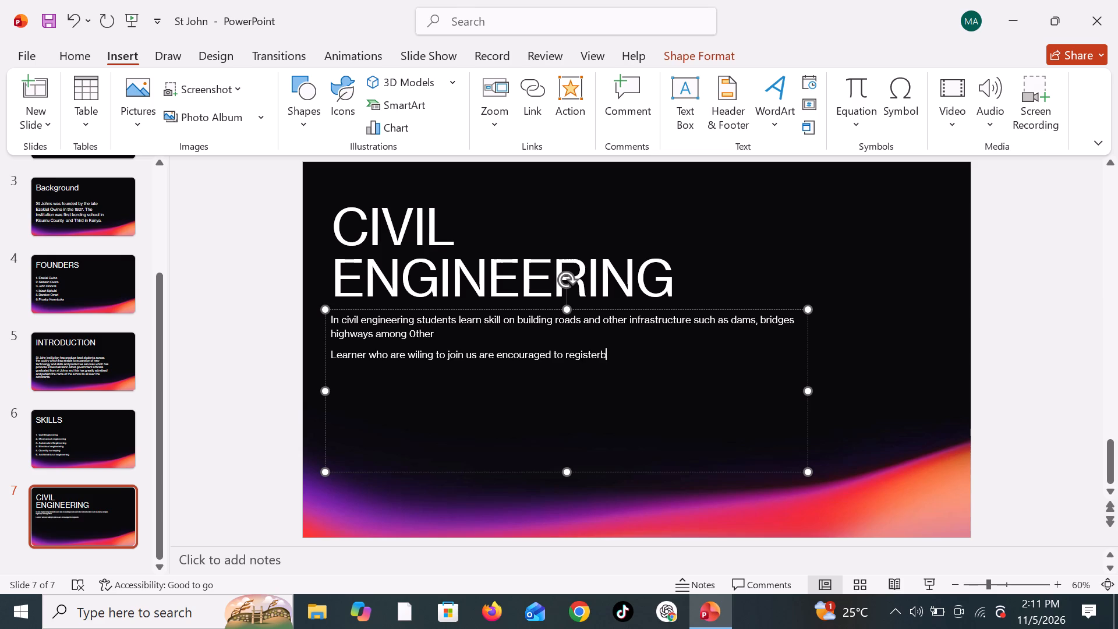
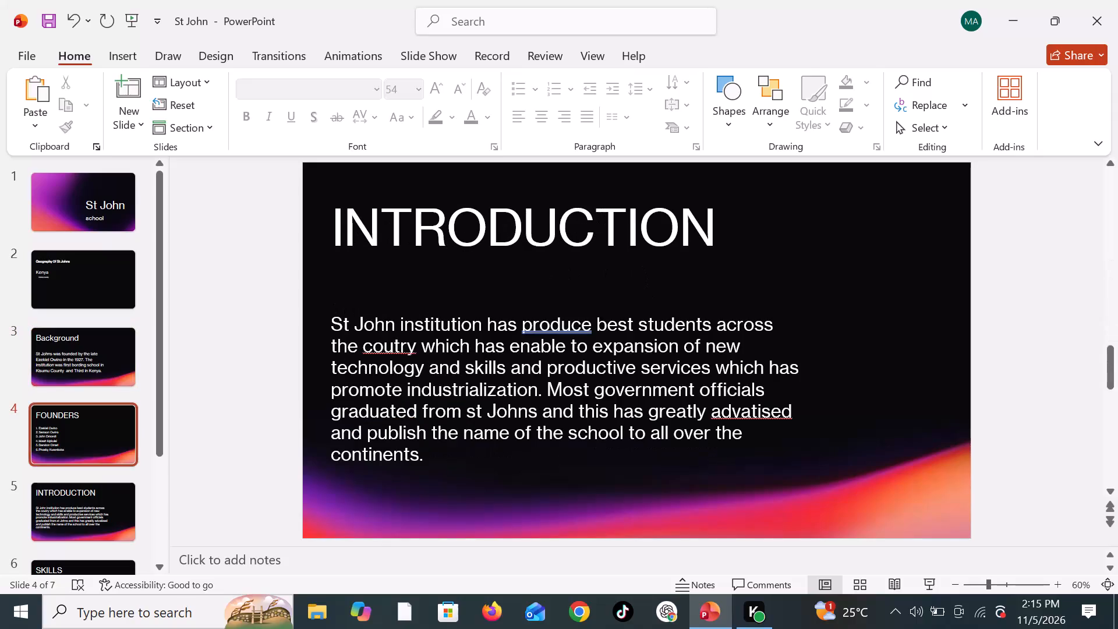
Save the presentation as St John in the New Folder directory under Documents, replacing the existing PowerPoint file.
scroll(622, 308, "down", 4)
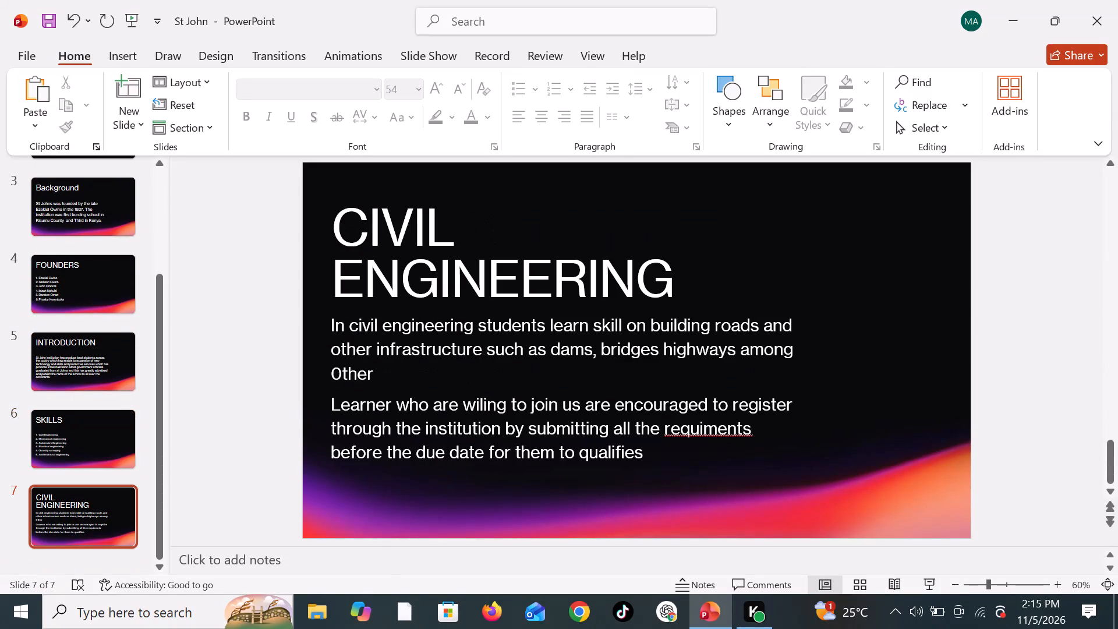
left_click(26, 57)
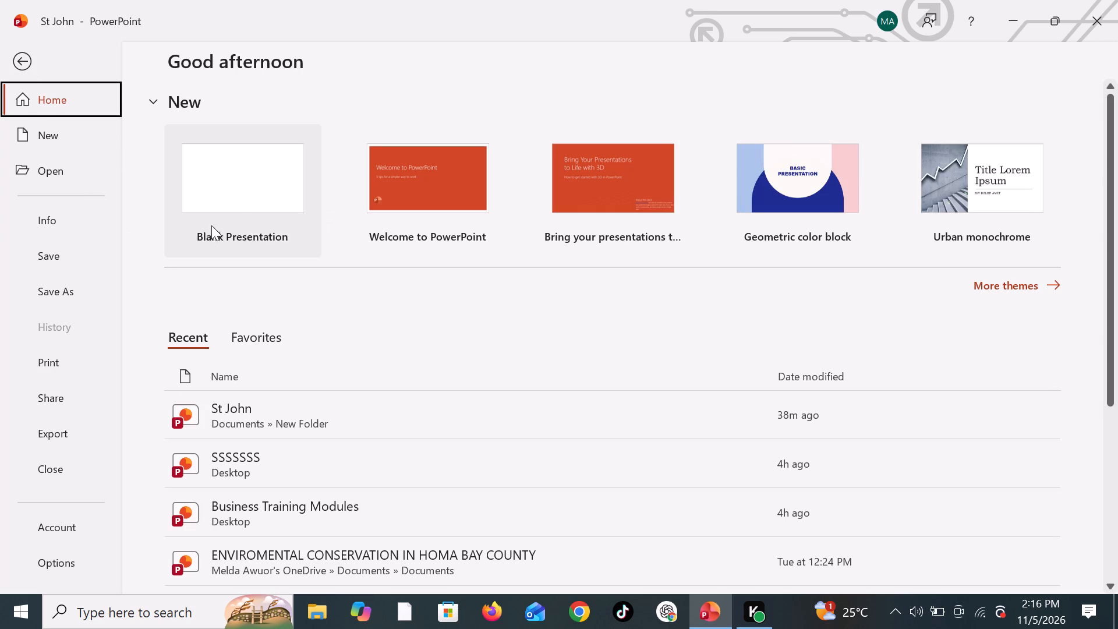
left_click(53, 138)
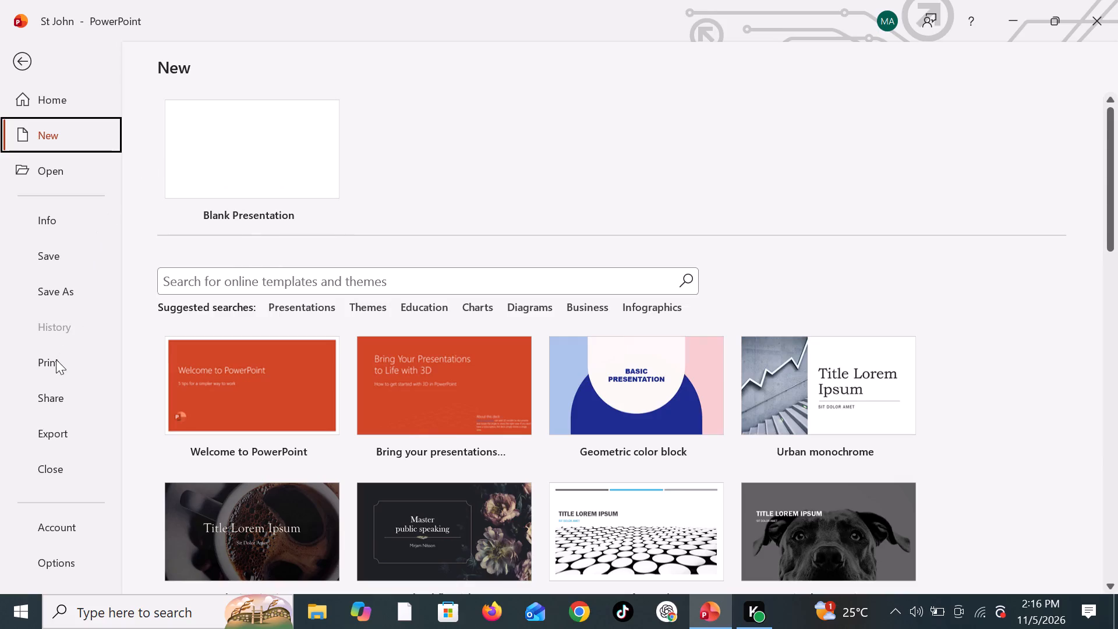
left_click(66, 290)
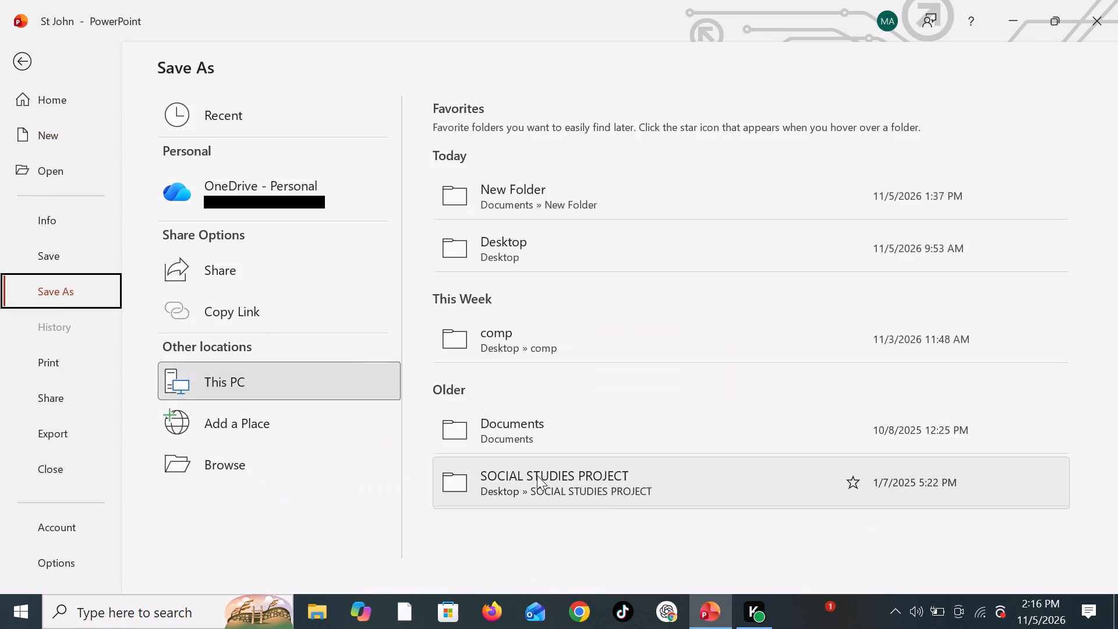
left_click(254, 458)
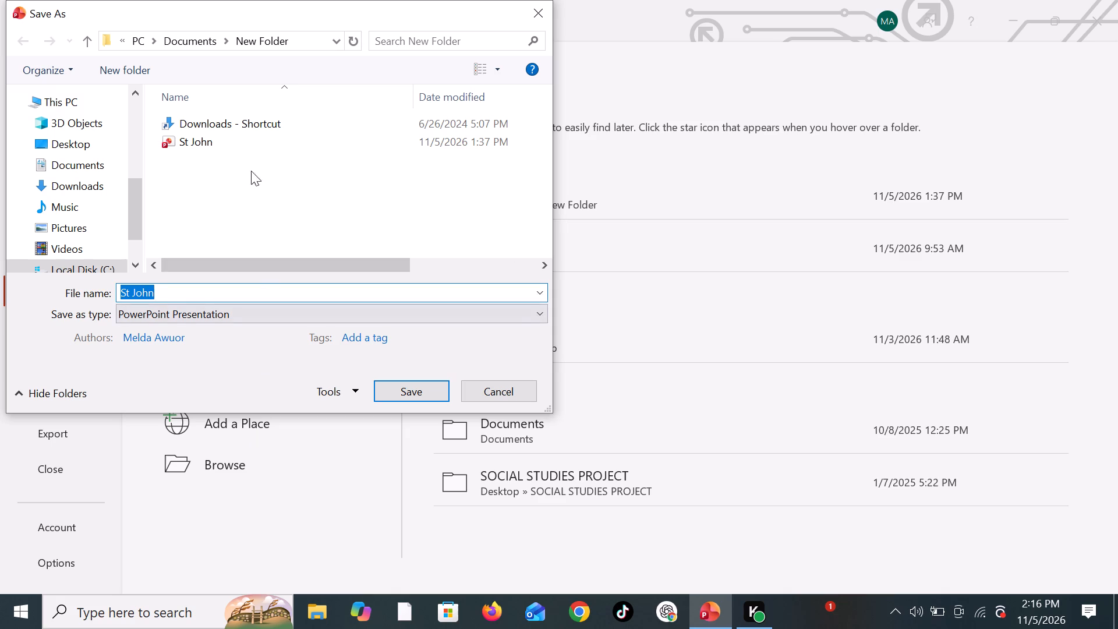
left_click(223, 142)
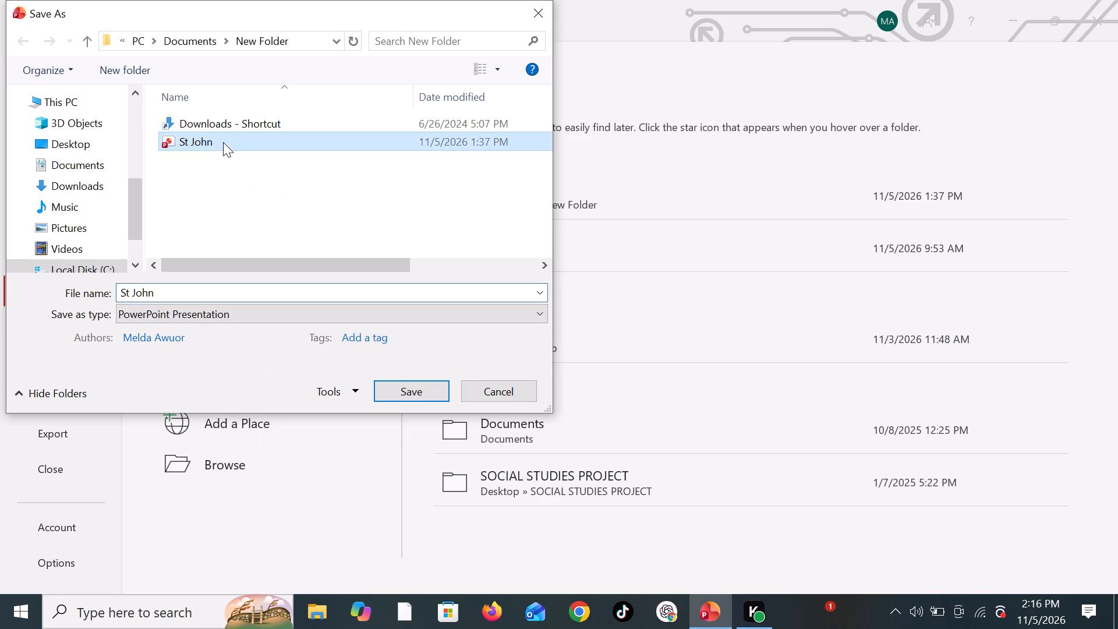
left_click(407, 391)
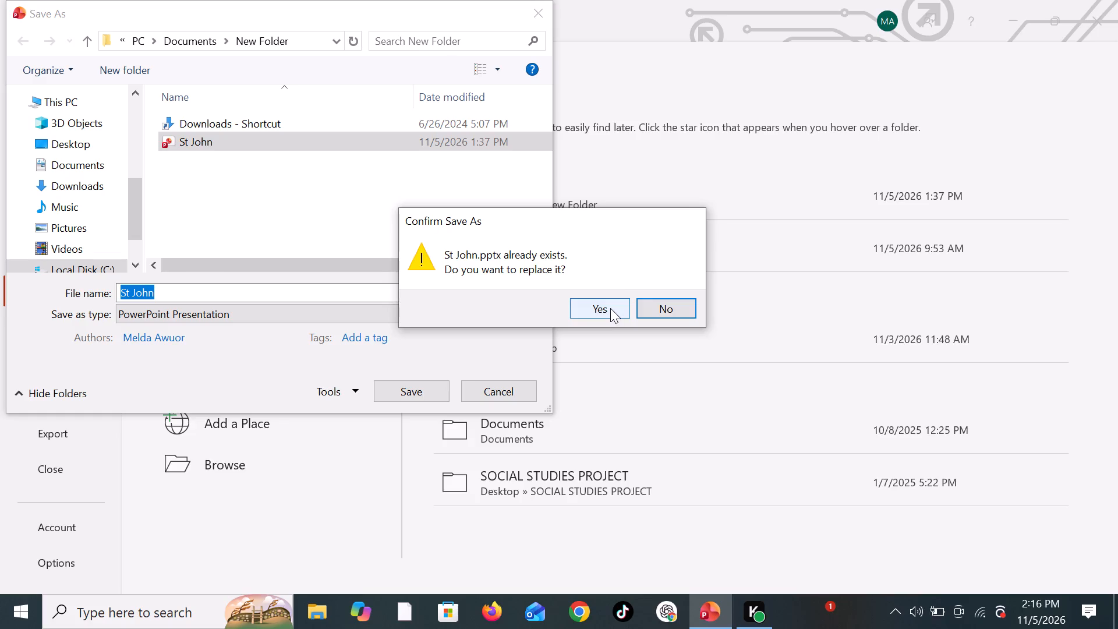
left_click_drag(610, 308, 610, 299)
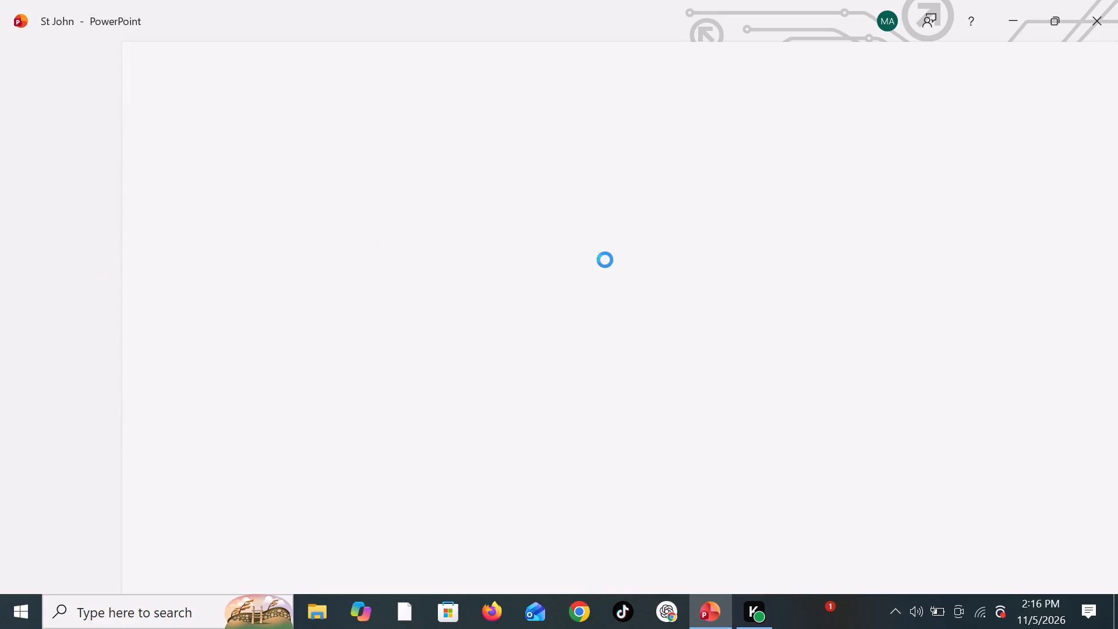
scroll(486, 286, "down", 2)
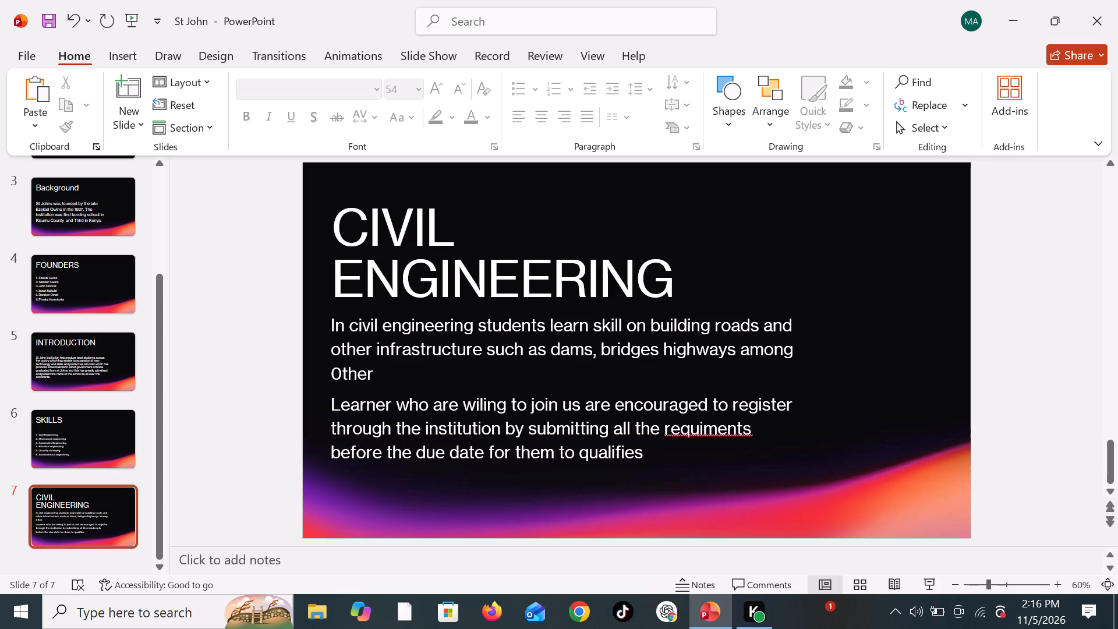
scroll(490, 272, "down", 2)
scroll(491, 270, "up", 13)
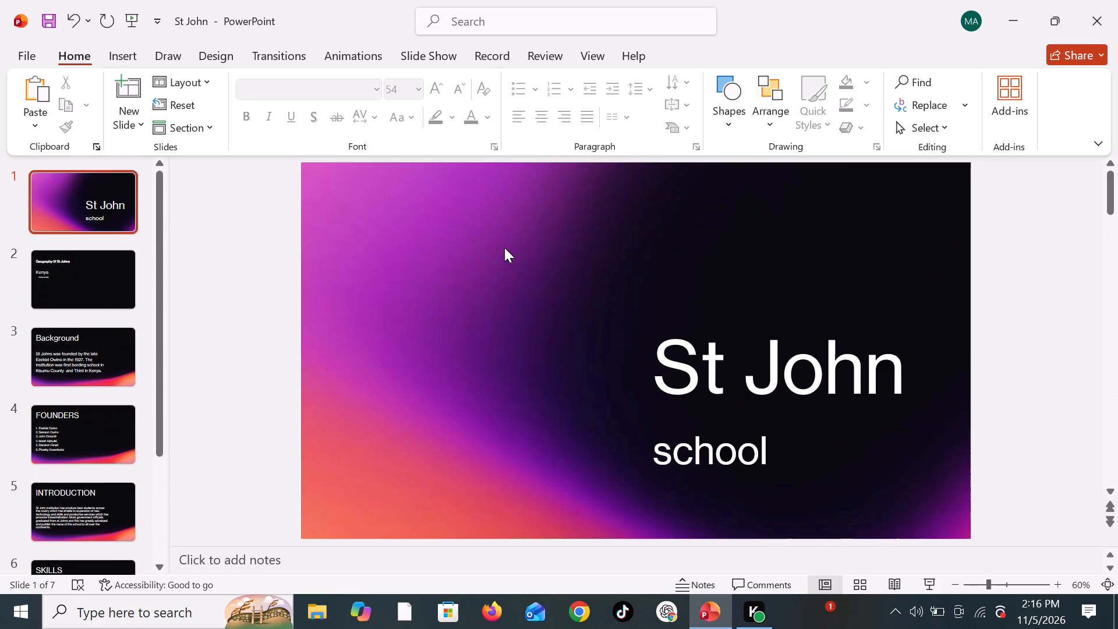